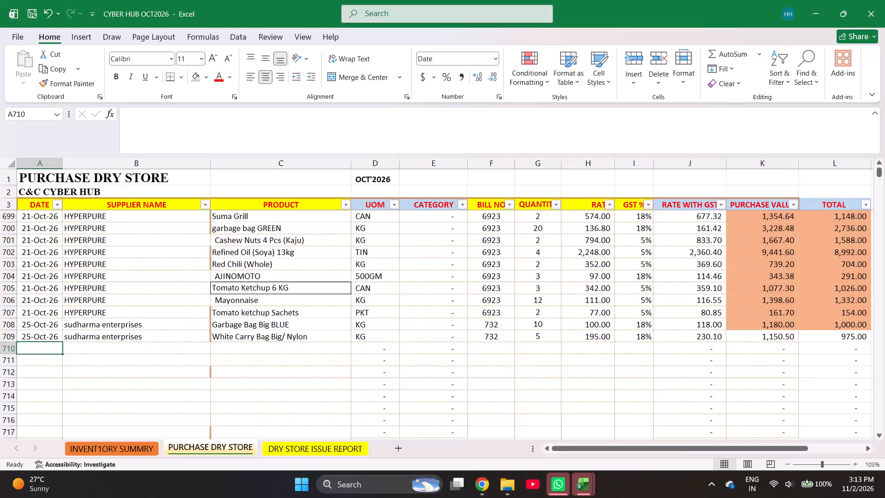
# Look through the latest entries in the PURCHASE DRY STORE sheet and go to the first empty date cell below them.
pyautogui.scroll(4, 148, 308)
pyautogui.scroll(-1, 148, 308)
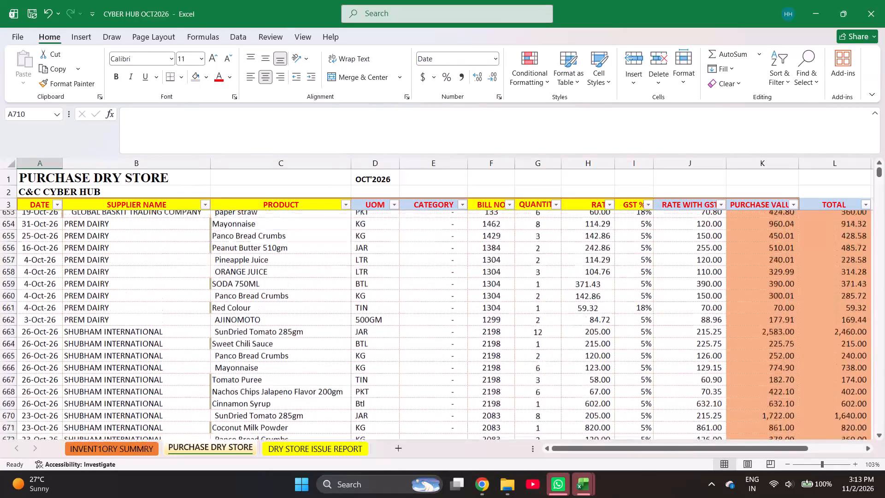
pyautogui.scroll(-2, 148, 308)
pyautogui.scroll(2, 148, 308)
pyautogui.hscroll(2, 148, 308)
pyautogui.scroll(2, 148, 308)
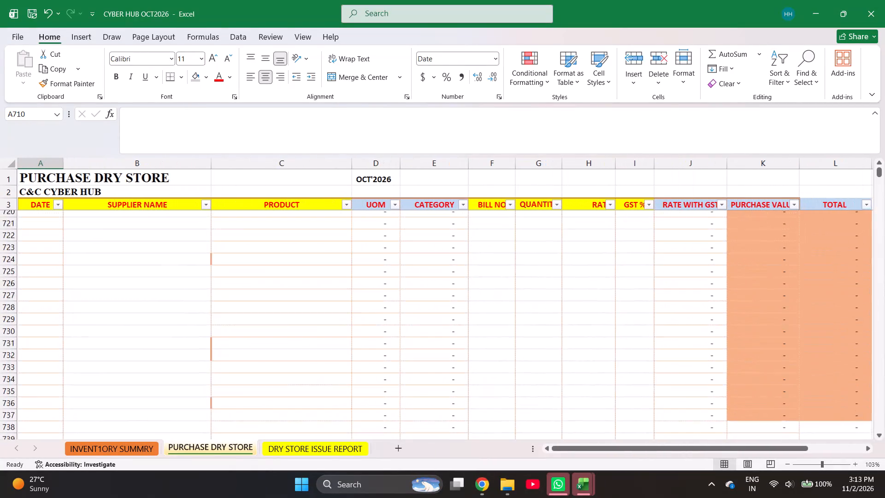
pyautogui.scroll(1, 148, 308)
pyautogui.click(53, 368)
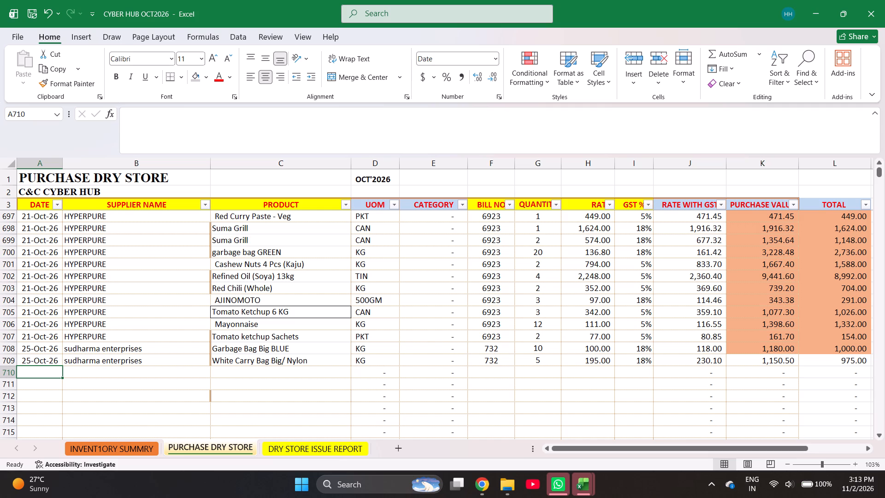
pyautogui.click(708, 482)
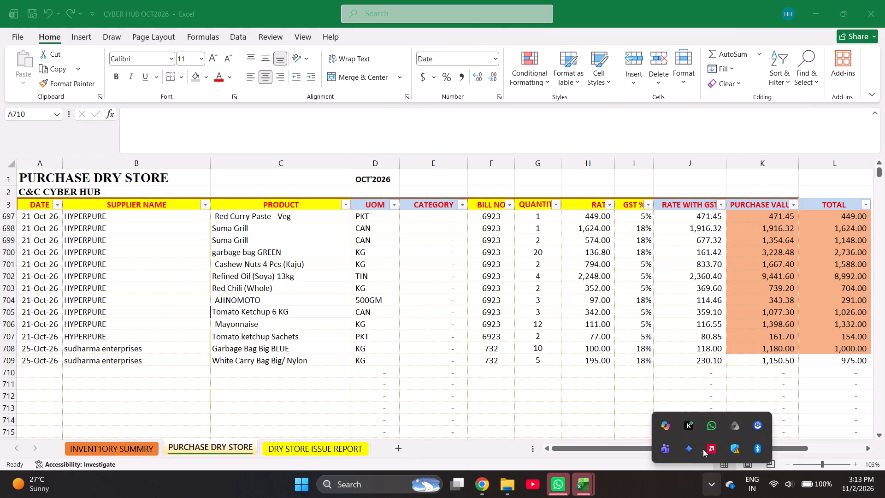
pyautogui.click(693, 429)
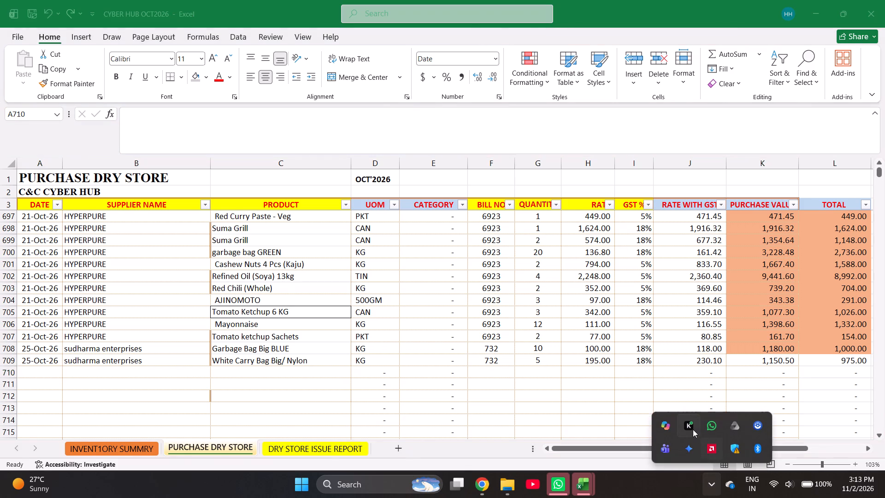
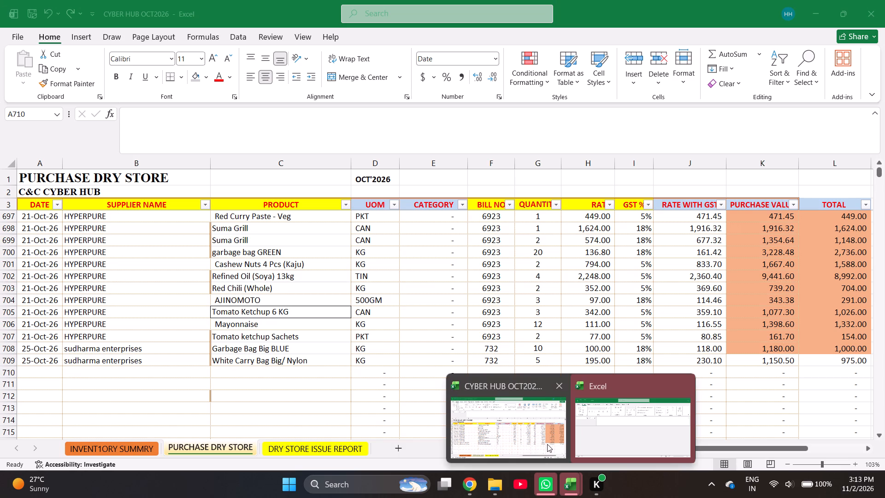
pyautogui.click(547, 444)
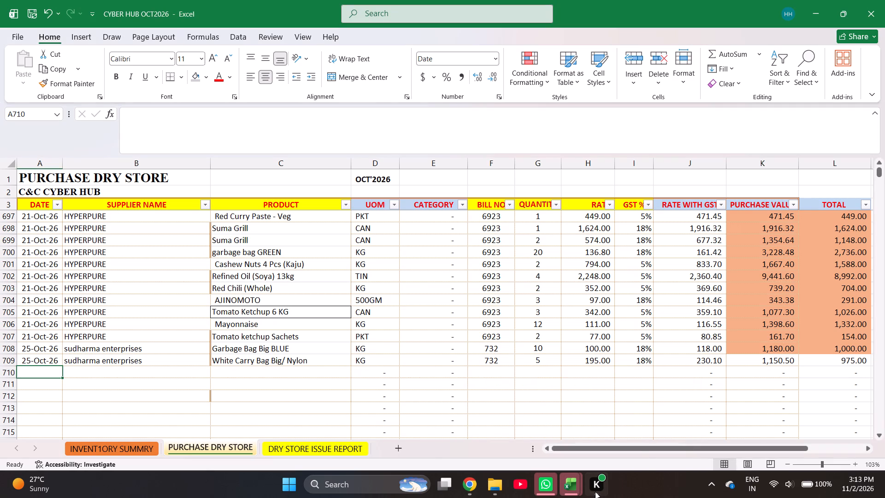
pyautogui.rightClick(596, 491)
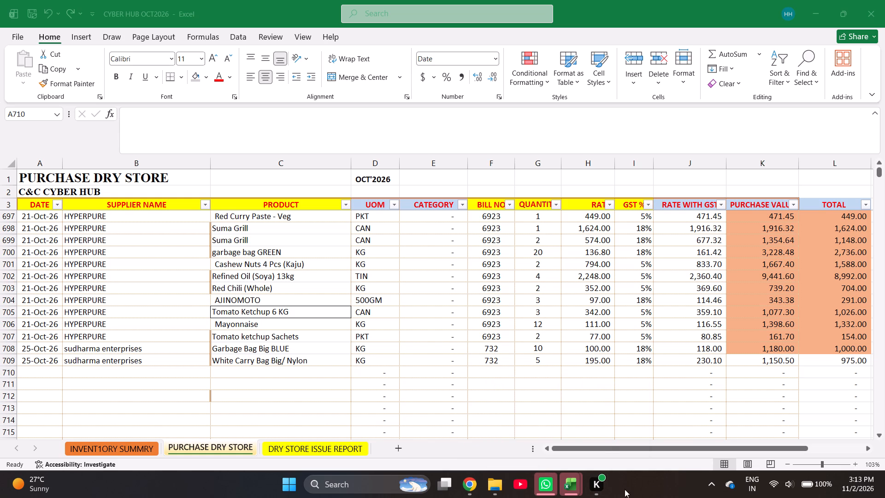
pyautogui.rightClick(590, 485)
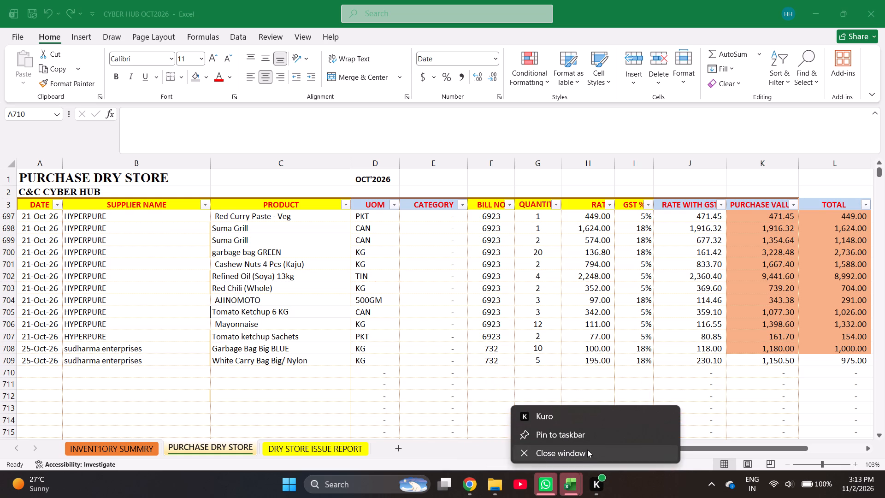
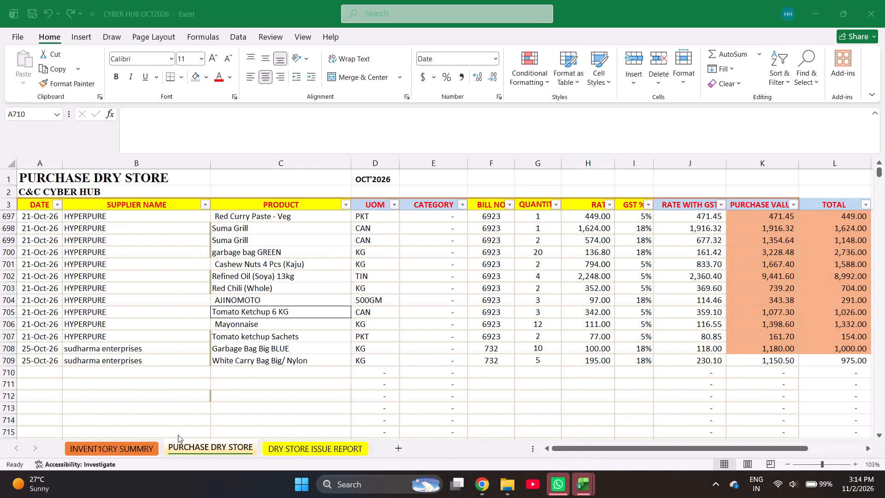
# Start a new purchase entry in row 710 with the date 27-Oct-26 and supplier BLINKIT.
pyautogui.click(46, 366)
pyautogui.write('10-26-26')
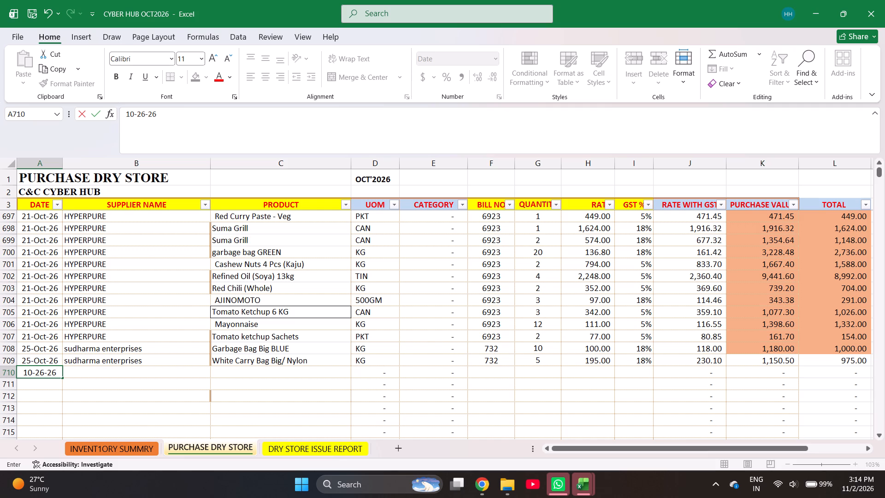
pyautogui.press('BackSpace')
pyautogui.press('BackSpace')
pyautogui.press('BackSpace')
pyautogui.press('BackSpace')
pyautogui.write('7-26')
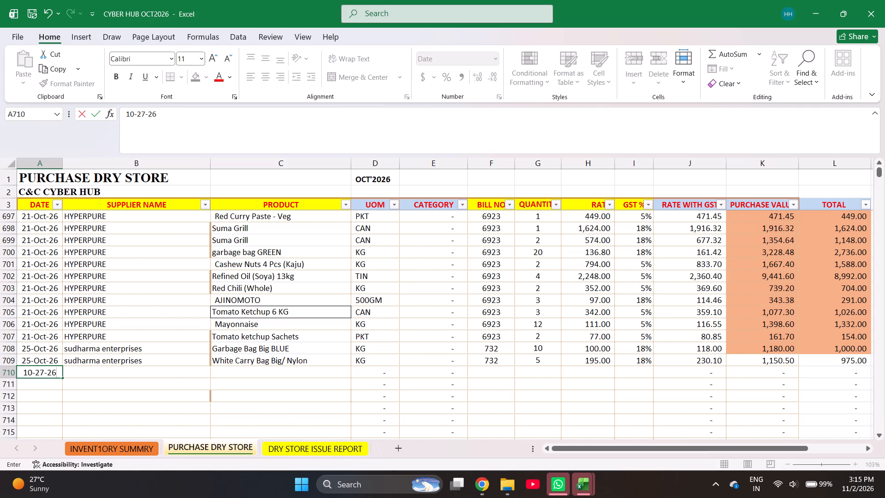
pyautogui.press('Right')
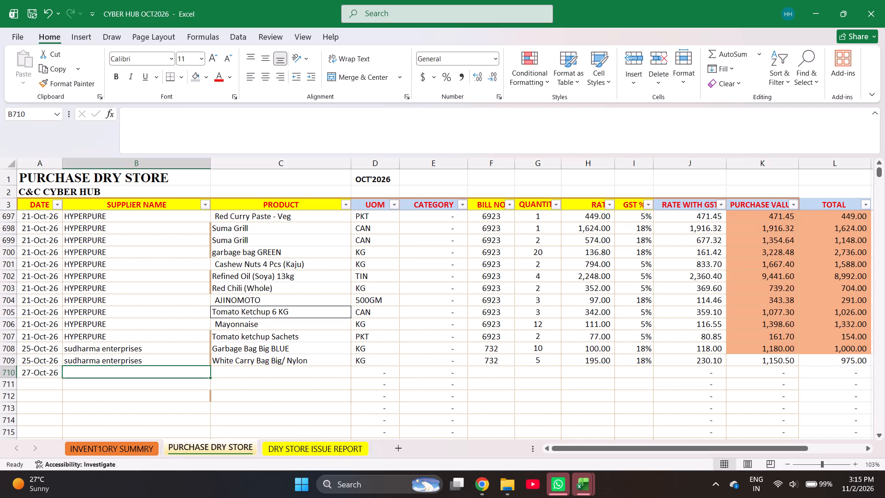
pyautogui.press('b')
pyautogui.write('linki')
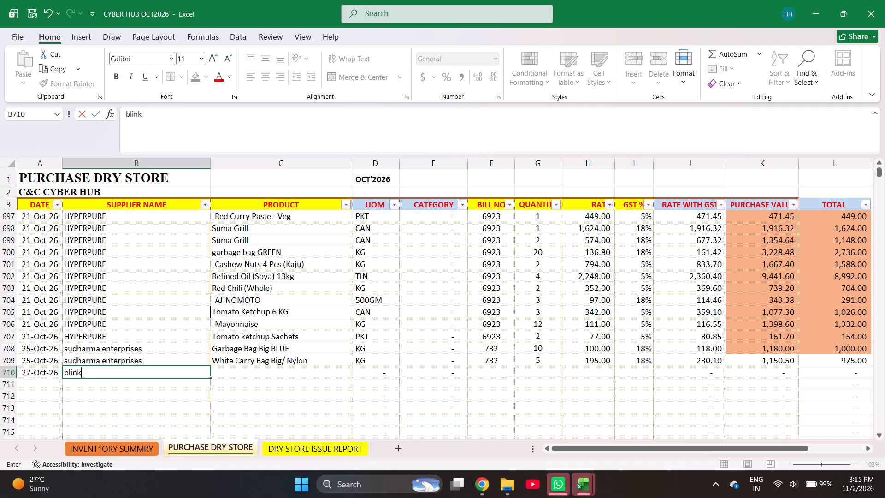
pyautogui.write('BLI')
pyautogui.press('Return')
pyautogui.press('Up')
pyautogui.press('Right')
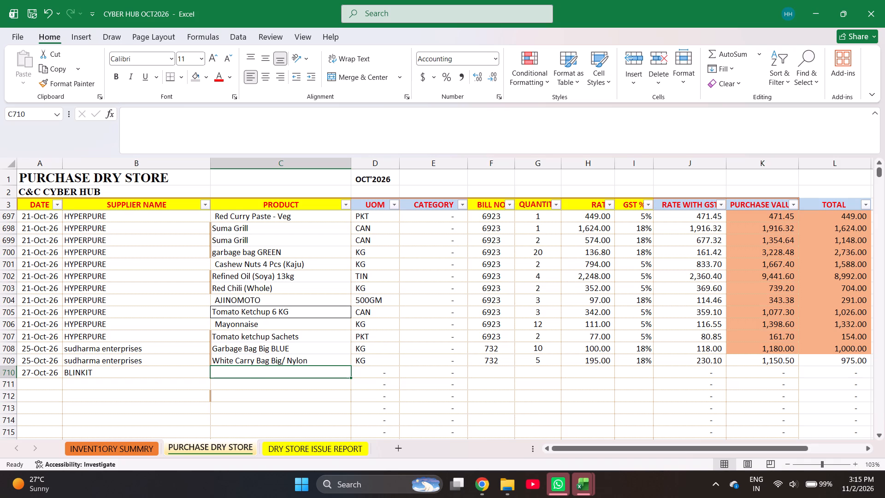
# Find Salted Peanut in the inventory summary sheet and copy it into the product cell of purchase row 710.
pyautogui.hotkey('ctrl', 'pageup')
pyautogui.hotkey('ctrl', 'f')
pyautogui.write('SALT')
pyautogui.press('Return')
pyautogui.press('Return')
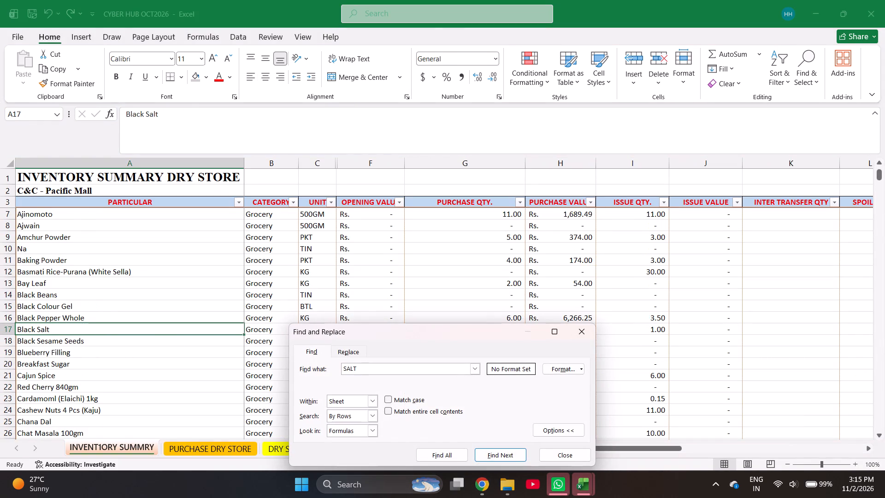
pyautogui.press('Return')
pyautogui.press('`')
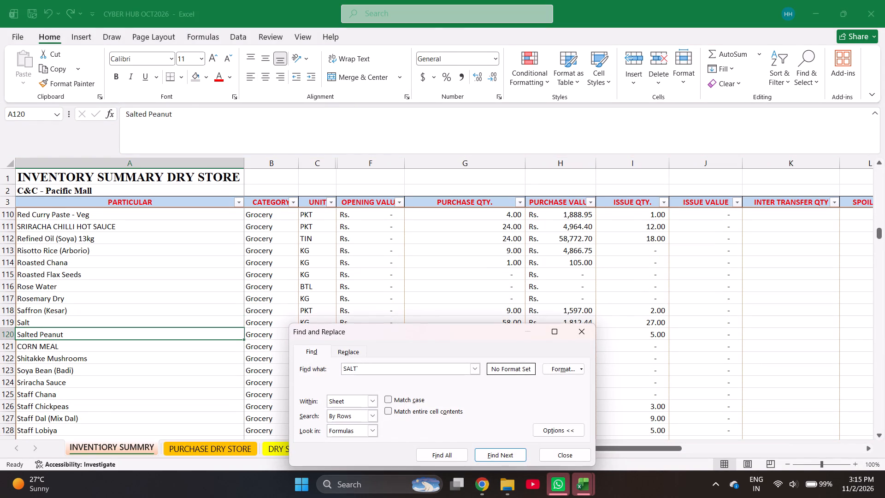
pyautogui.press('Escape')
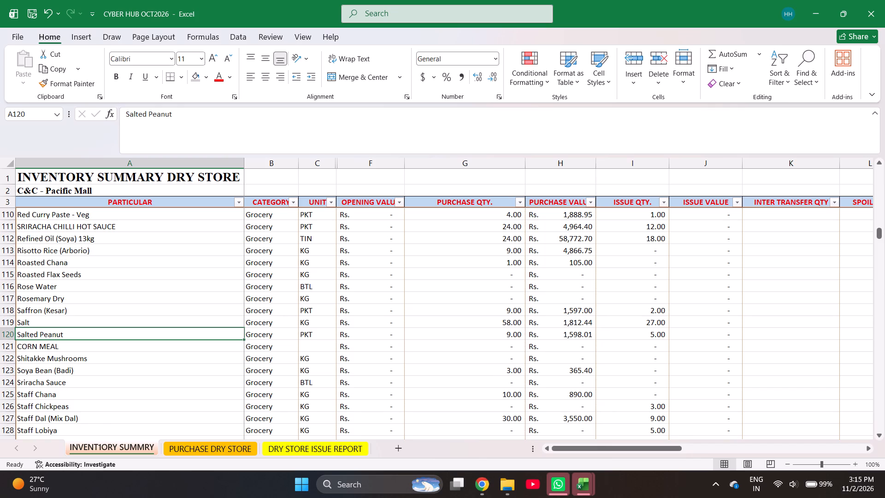
pyautogui.hotkey('ctrl', 'c')
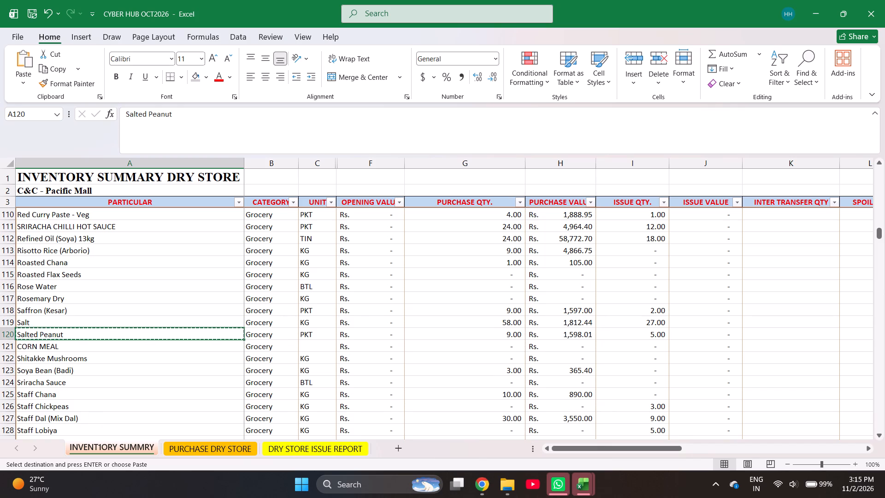
pyautogui.hotkey('ctrl', 'pagedown')
pyautogui.press('Return')
pyautogui.press('Return')
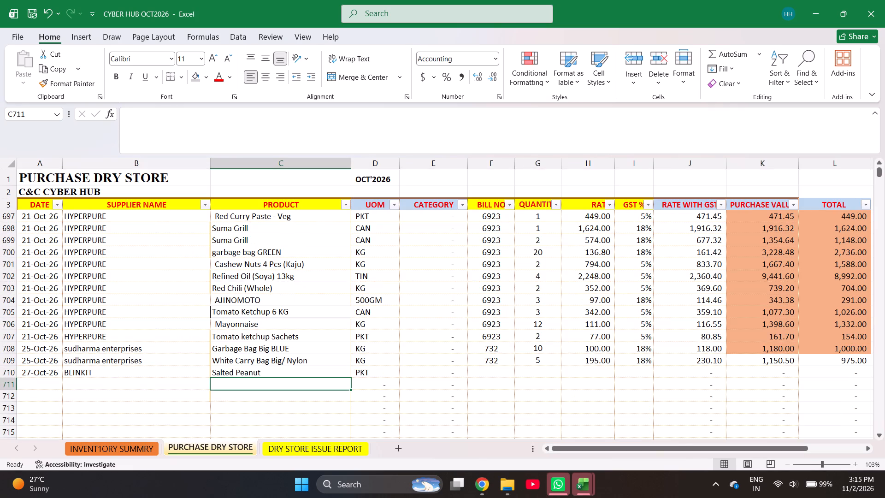
# Complete the Salted Peanut row with bill number 183, quantity 1, rate 256.19 and GST 5%.
pyautogui.press('Up')
pyautogui.press('Right')
pyautogui.press('Right')
pyautogui.press('Right')
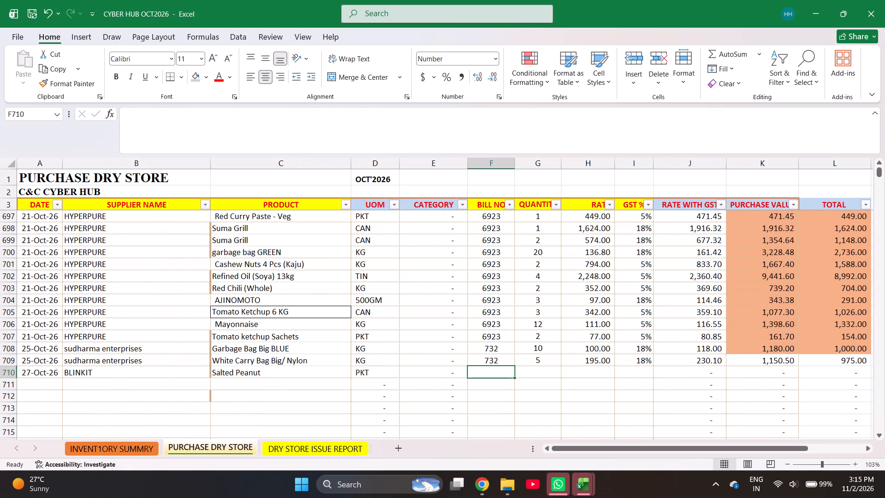
pyautogui.write('189')
pyautogui.press('BackSpace')
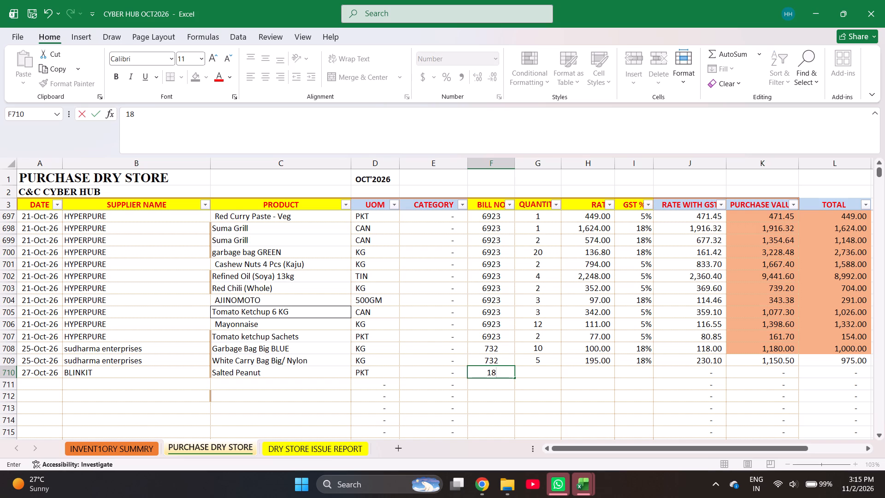
pyautogui.press('3')
pyautogui.press('Right')
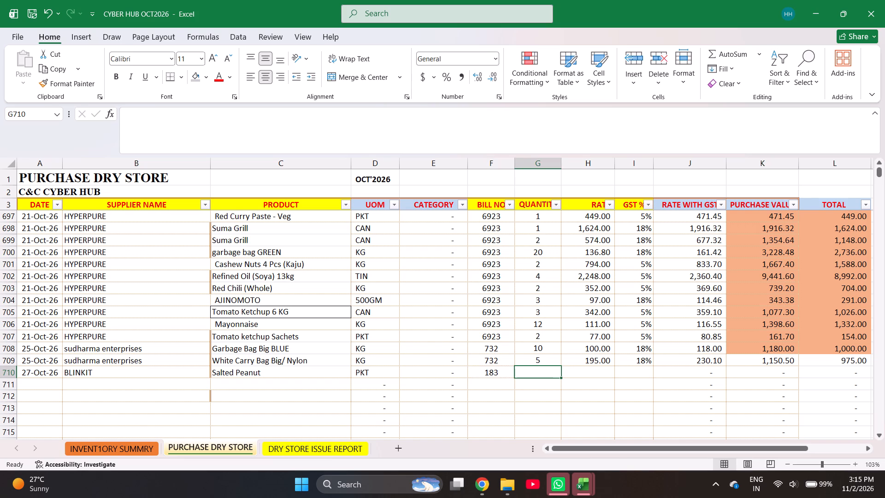
pyautogui.press('1')
pyautogui.press('Right')
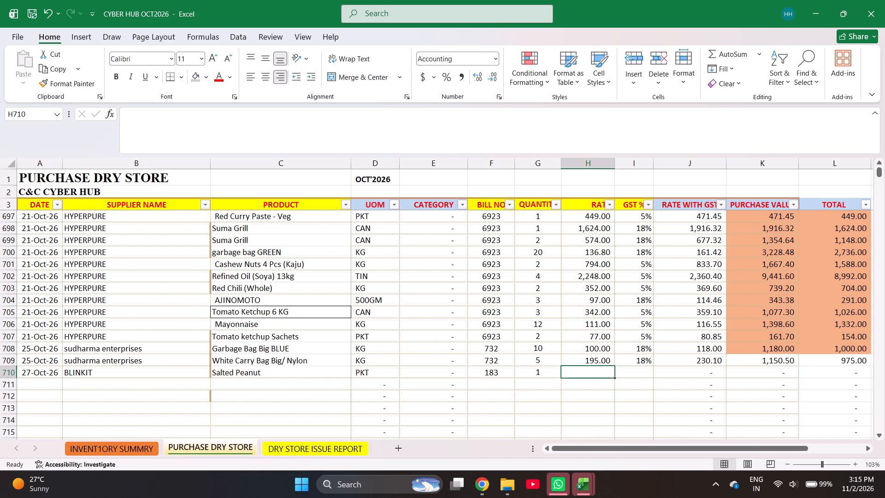
pyautogui.write('25')
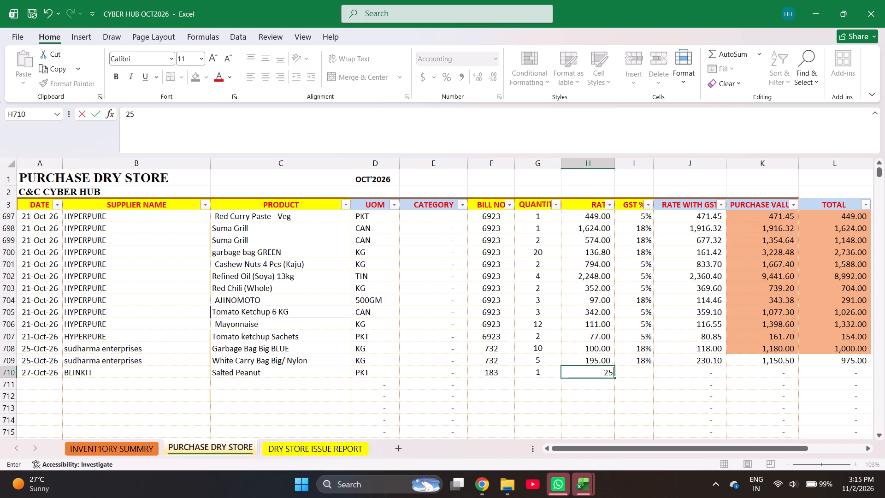
pyautogui.write('6.')
pyautogui.write('19')
pyautogui.press('Right')
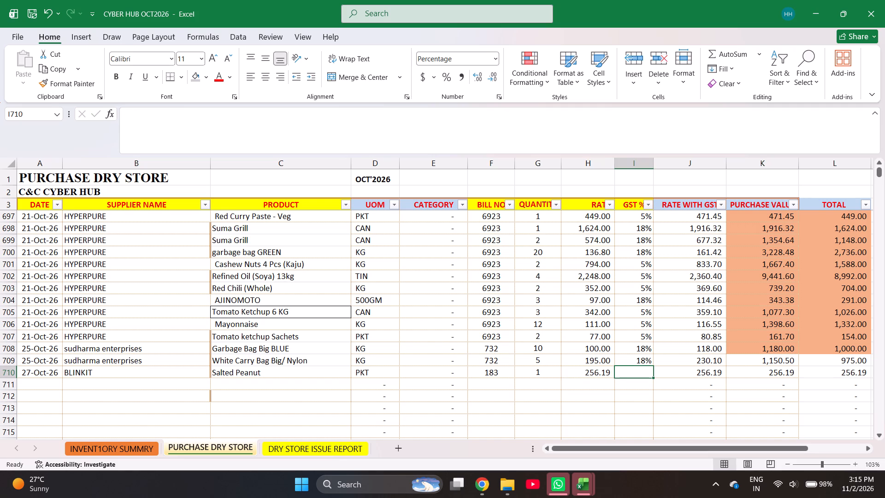
pyautogui.press('5')
pyautogui.press('Right')
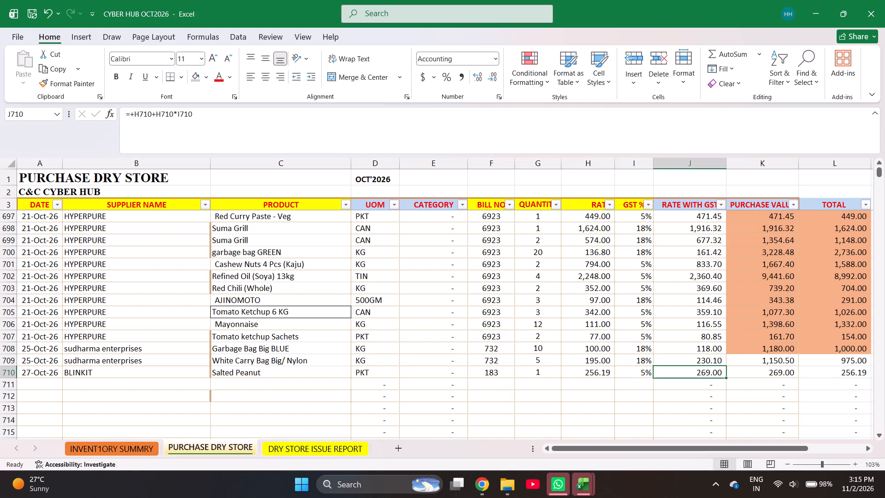
# Enter quantity 1 and rate 22 in row 711.
pyautogui.press('Down')
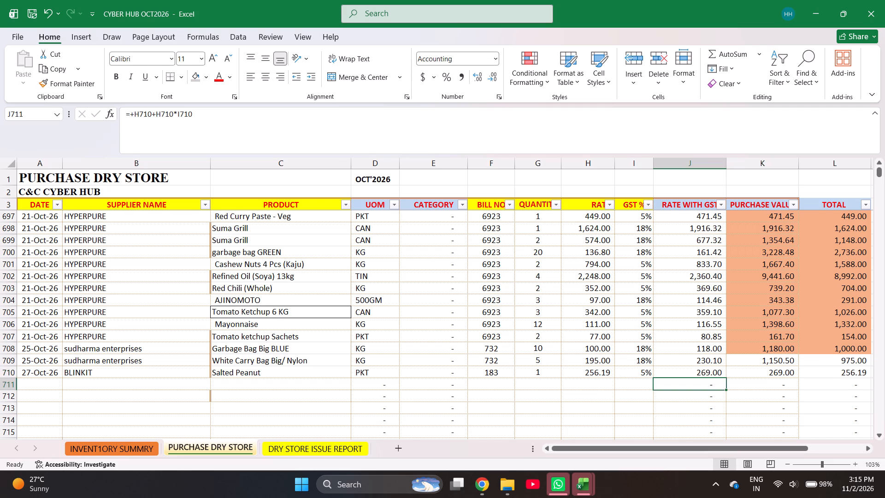
pyautogui.press('Left')
pyautogui.press('Left')
pyautogui.press('Left')
pyautogui.press('1')
pyautogui.press('Right')
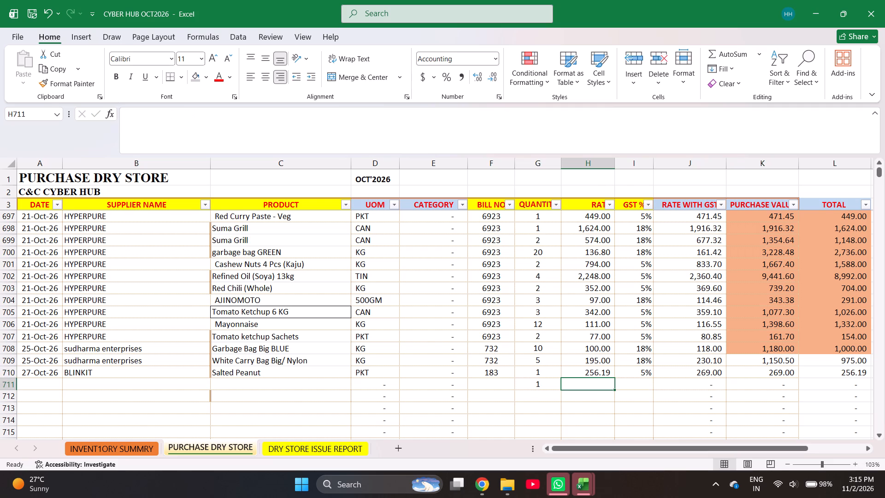
pyautogui.write('22')
pyautogui.press('Right')
# Fill the date and the BLINKIT supplier from row 710 down into row 711.
pyautogui.hotkey('ctrl', 'Left')
pyautogui.hotkey('ctrl', 'Left')
pyautogui.hotkey('ctrl', 'Left')
pyautogui.hotkey('ctrl', 'Left')
pyautogui.hotkey('ctrl', 'Left')
pyautogui.hotkey('ctrl', 'Left')
pyautogui.hotkey('ctrl', 'Left')
pyautogui.hotkey('ctrl', 'Left')
pyautogui.hotkey('ctrl', 'Left')
pyautogui.hotkey('ctrl', 'Left')
pyautogui.hotkey('ctrl', 'Left')
pyautogui.hotkey('ctrl', 'Left')
pyautogui.hotkey('ctrl', 'Left')
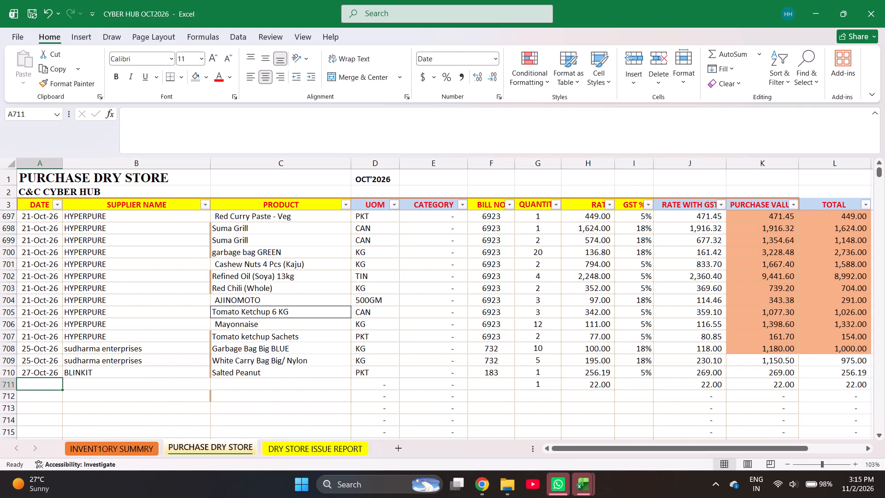
pyautogui.hotkey('shift', 'Right')
pyautogui.hotkey('ctrl', 'd')
pyautogui.press('Right')
pyautogui.press('Right')
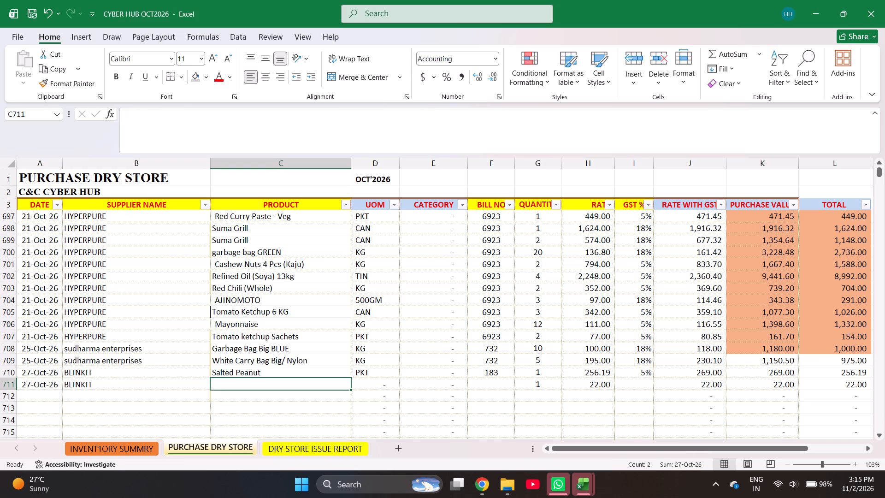
# Enter "frieght charge" as the product in row 711 and fill bill number 183 down from the row above.
pyautogui.press('f')
pyautogui.press('r')
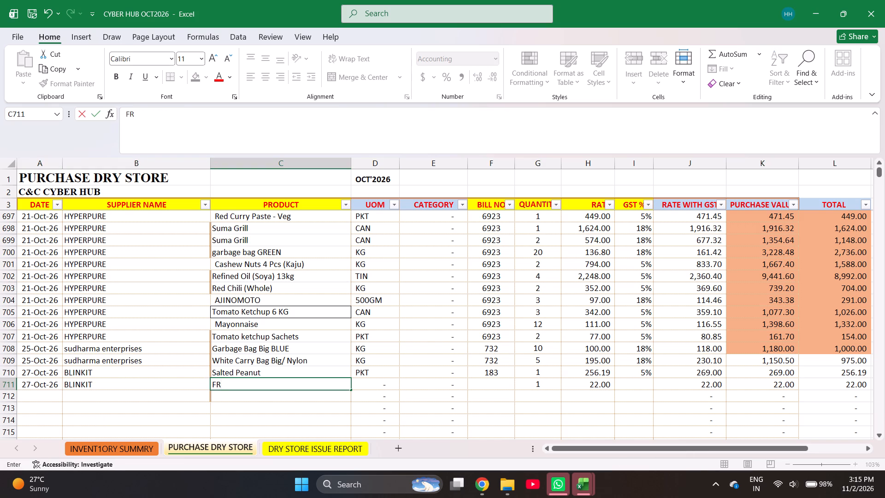
pyautogui.write('IGHT')
pyautogui.press('space')
pyautogui.press('f')
pyautogui.press('Return')
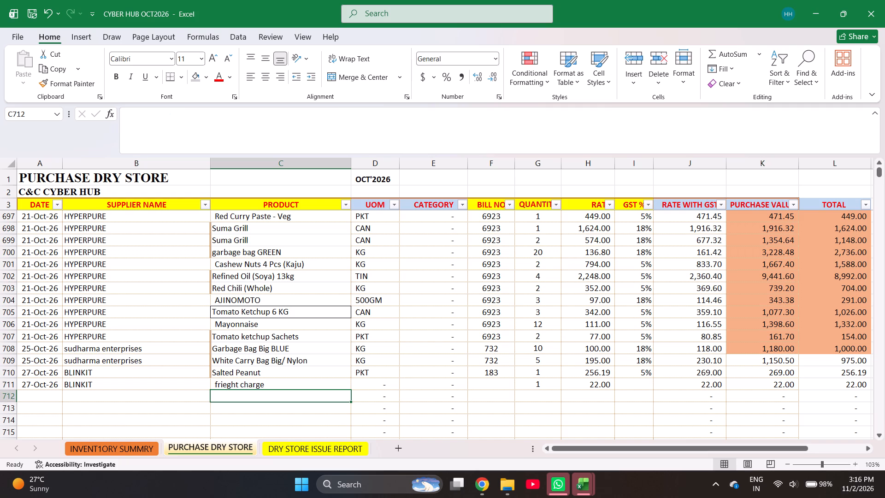
pyautogui.press('Up')
pyautogui.press('Right')
pyautogui.press('Right')
pyautogui.press('Right')
pyautogui.hotkey('ctrl', 'd')
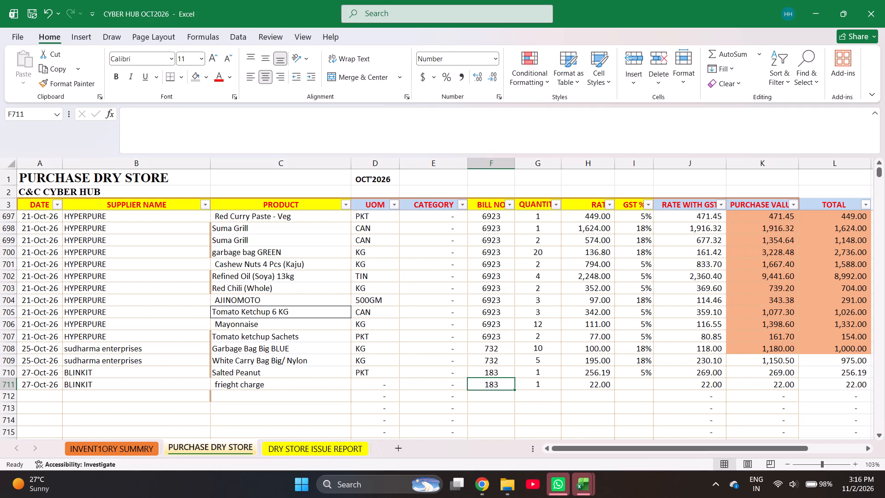
# Select the purchase values of rows 710 and 711 to check the bill's combined total.
pyautogui.press('Right')
pyautogui.press('Right')
pyautogui.press('Right')
pyautogui.press('Right')
pyautogui.press('Right')
pyautogui.hotkey('shift', 'Up')
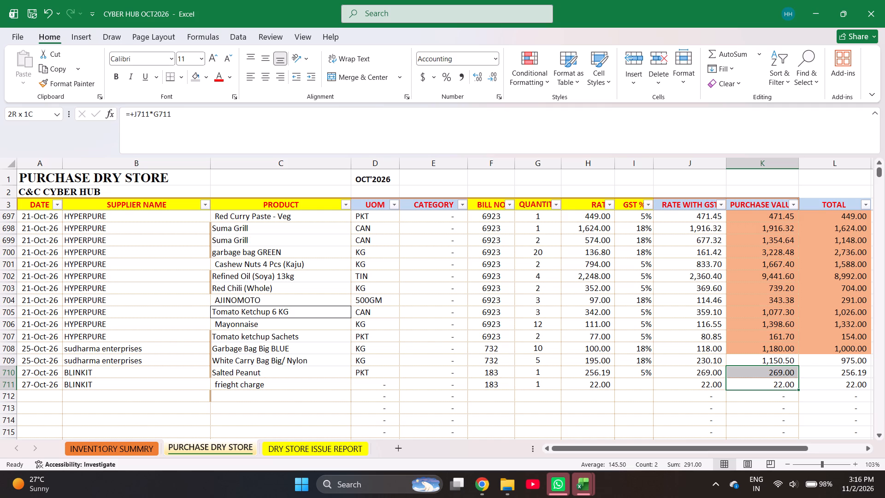
# Fill the 27-Oct-26 date and BLINKIT supplier down into row 712.
pyautogui.press('Left')
pyautogui.press('Left')
pyautogui.press('Left')
pyautogui.press('Left')
pyautogui.press('Left')
pyautogui.press('Left')
pyautogui.press('Left')
pyautogui.press('Left')
pyautogui.press('Left')
pyautogui.press('Left')
pyautogui.press('Left')
pyautogui.press('Left')
pyautogui.press('Left')
pyautogui.press('Left')
pyautogui.press('Left')
pyautogui.press('Left')
pyautogui.press('Left')
pyautogui.press('Left')
pyautogui.press('Left')
pyautogui.press('Left')
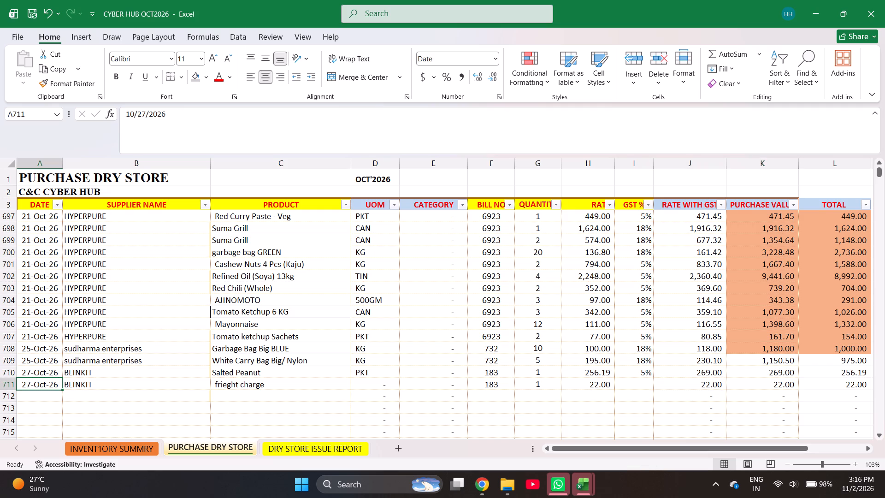
pyautogui.press('Left')
pyautogui.press('Down')
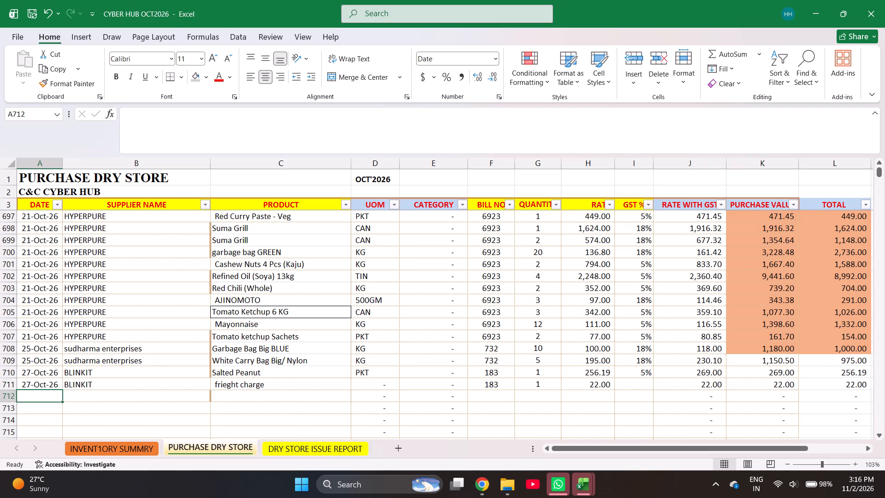
pyautogui.hotkey('ctrl', 'd')
pyautogui.press('Right')
pyautogui.hotkey('ctrl', 'd')
pyautogui.press('Right')
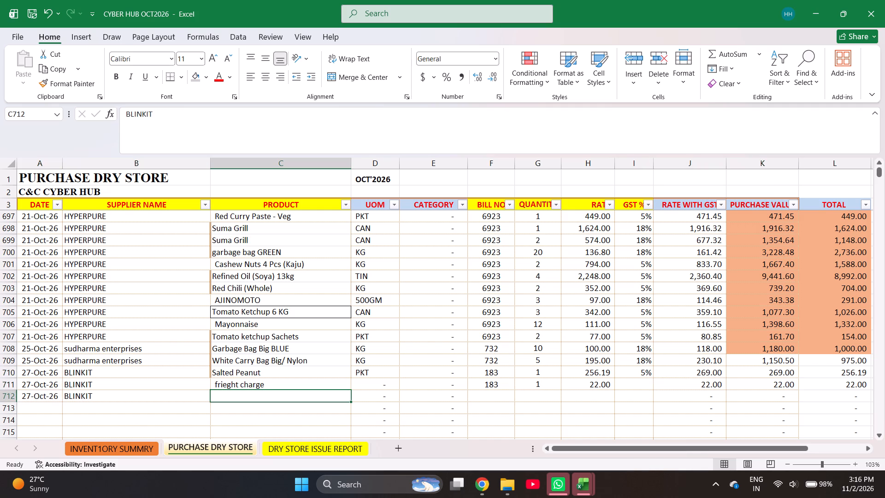
# Enter the products vinegar, Pineapple Juice and salt in rows 712 to 714.
pyautogui.write('vin')
pyautogui.write('egar')
pyautogui.press('Return')
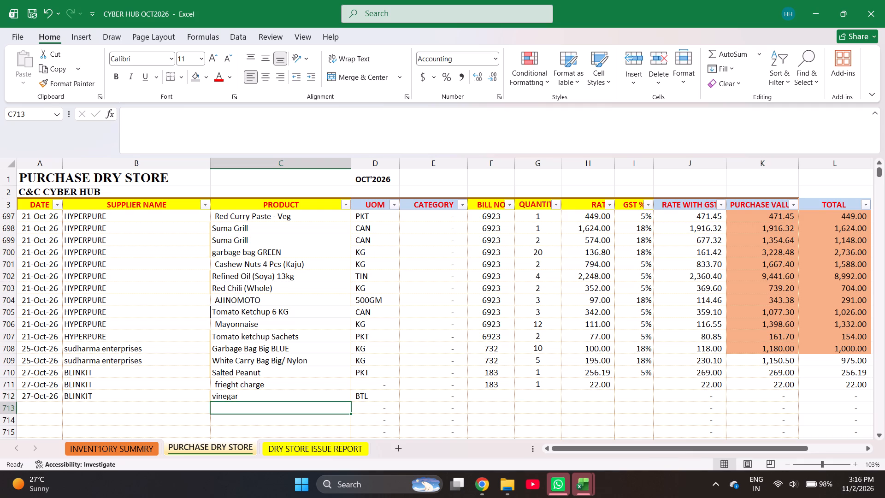
pyautogui.write('pine')
pyautogui.press('Return')
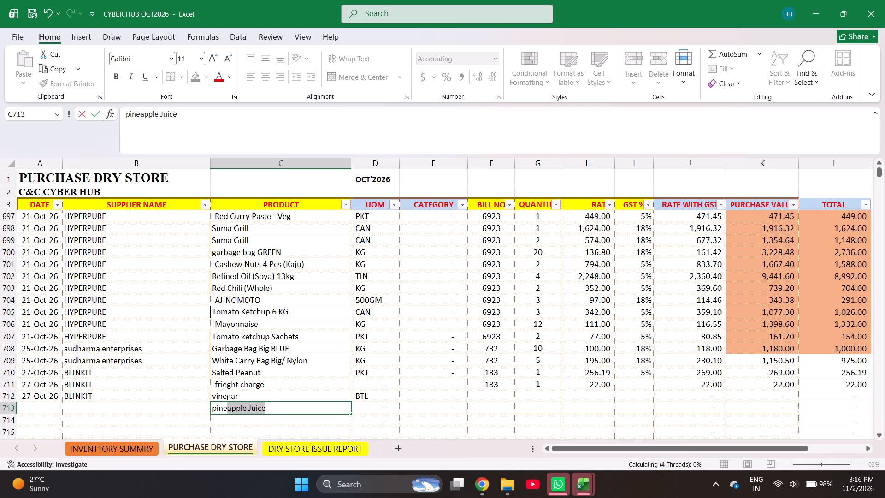
pyautogui.write('salt')
pyautogui.press('Return')
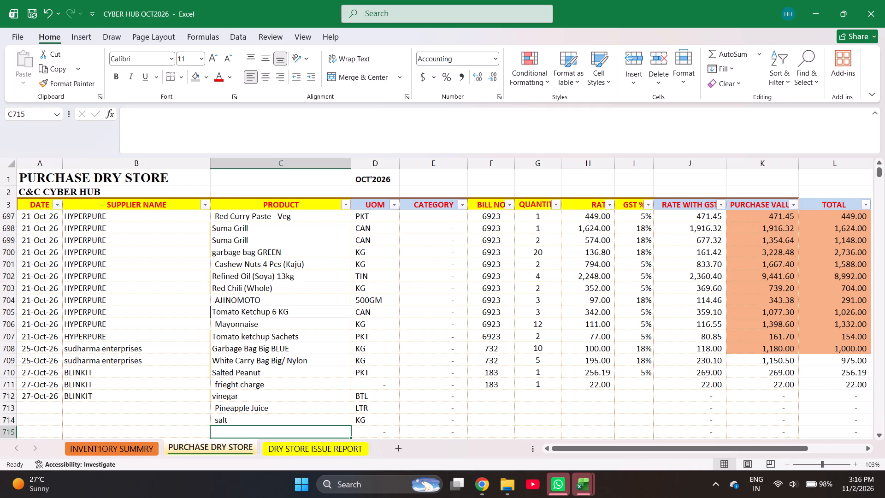
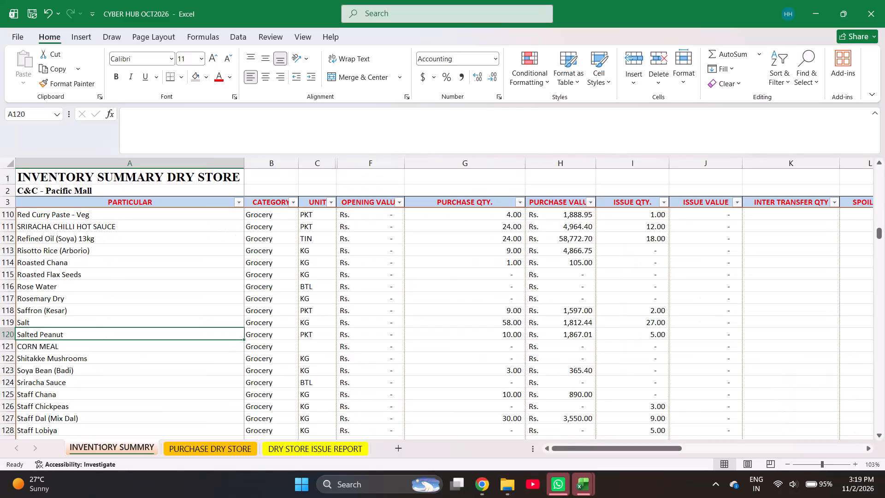
# Find White Sesame Seed in the inventory summary and copy it into the product cell of purchase row 715.
pyautogui.hotkey('ctrl', 'f')
pyautogui.write('white')
pyautogui.press('Return')
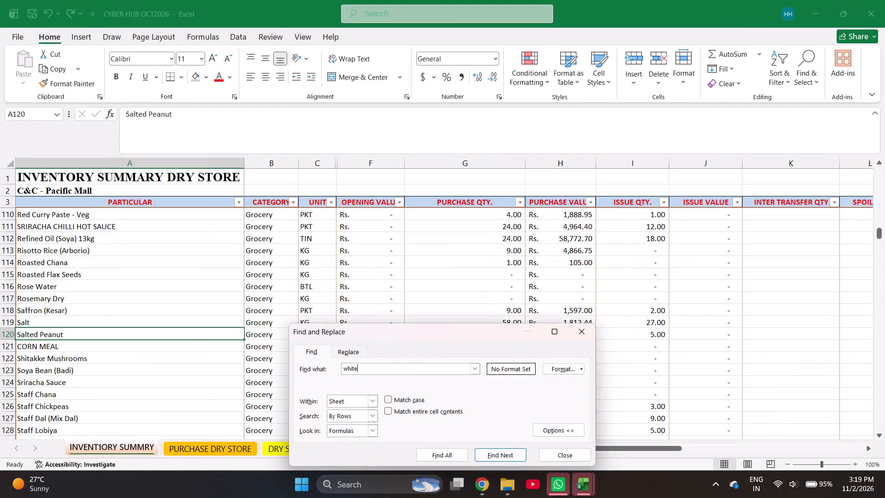
pyautogui.press('Return')
pyautogui.press('Return')
pyautogui.press('Escape')
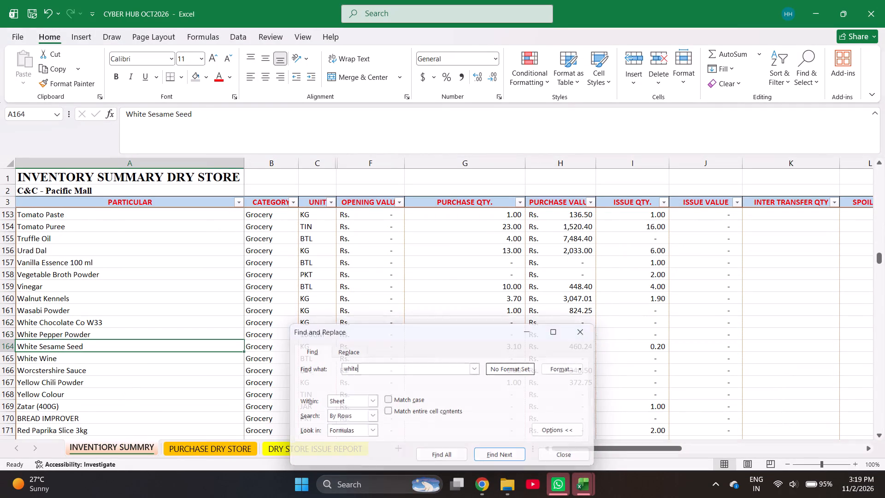
pyautogui.hotkey('ctrl', 'c')
pyautogui.hotkey('ctrl', 'pagedown')
pyautogui.press('Return')
pyautogui.press('Return')
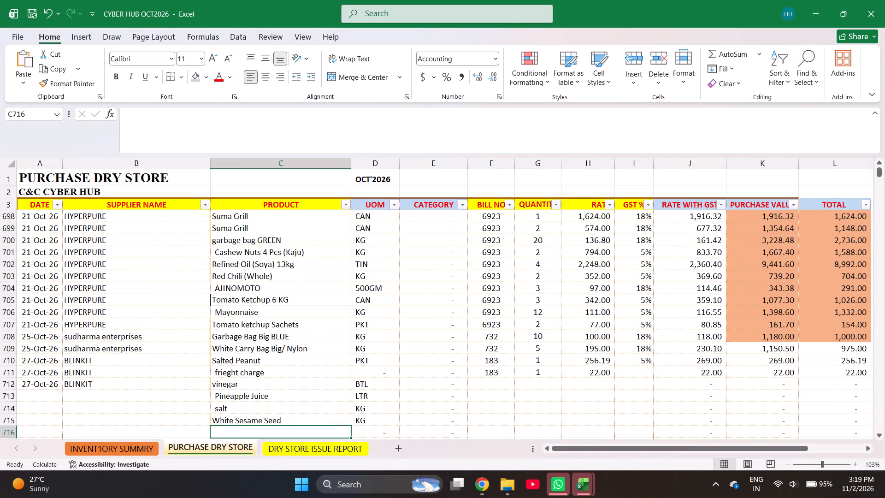
# Find Saffron (Kesar) in the inventory summary and copy it into the product cell of purchase row 716.
pyautogui.write('saffro')
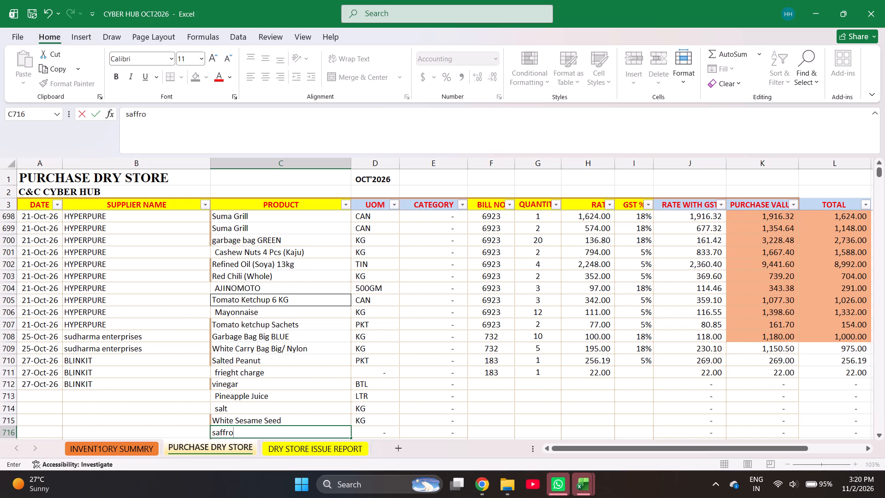
pyautogui.hotkey('ctrl', 'pageup')
pyautogui.hotkey('ctrl', 'f')
pyautogui.write('saf')
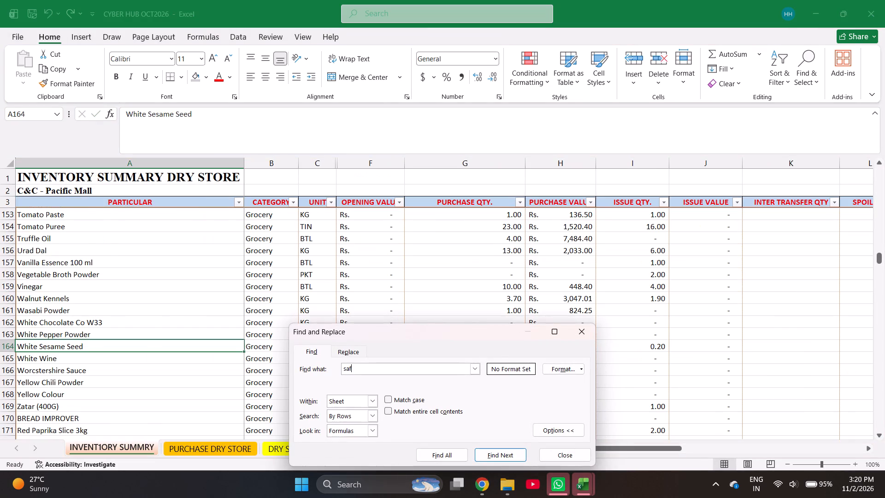
pyautogui.press('Return')
pyautogui.press('Escape')
pyautogui.hotkey('ctrl', 'f')
pyautogui.press('Return')
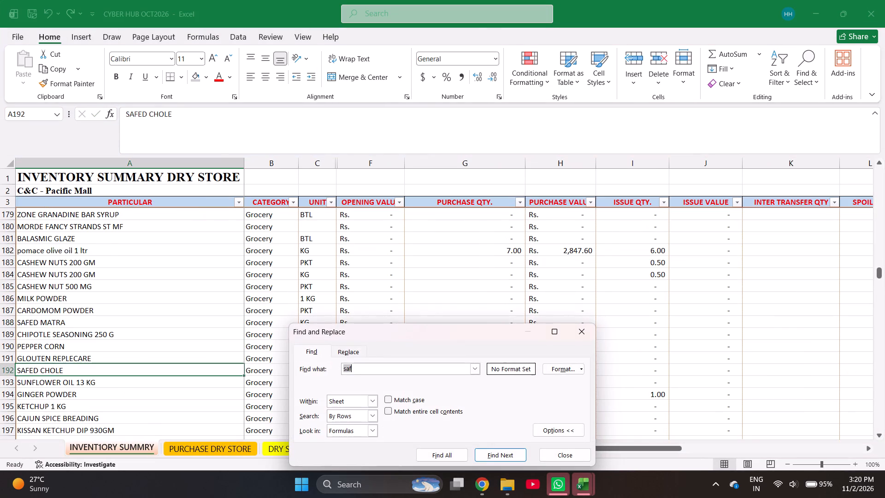
pyautogui.press('Return')
pyautogui.press('Escape')
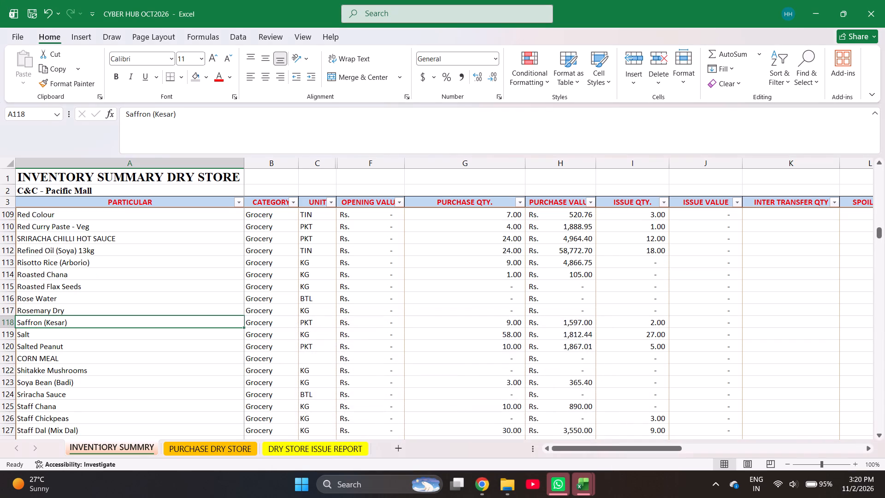
pyautogui.hotkey('ctrl', 'c')
pyautogui.hotkey('ctrl', 'pagedown')
pyautogui.press('Return')
pyautogui.press('Return')
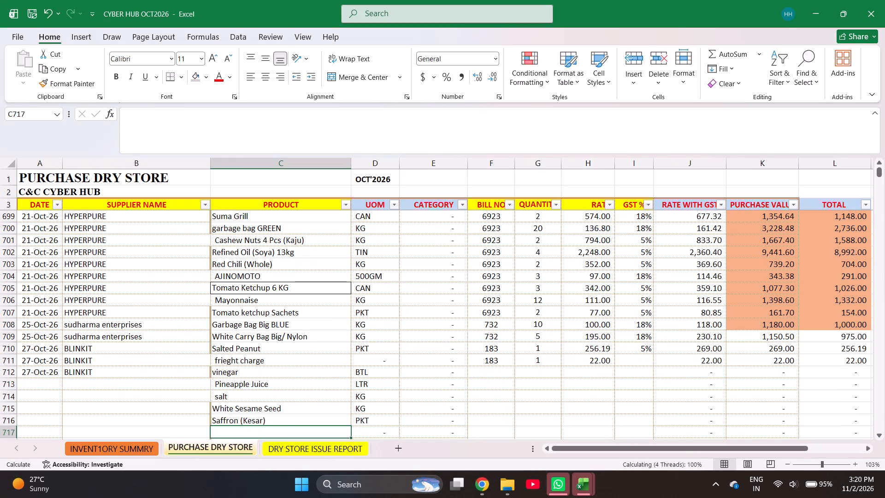
# Find VIM DISHWASH GEL in the inventory summary and copy it into the product cell of purchase row 717.
pyautogui.write('vim')
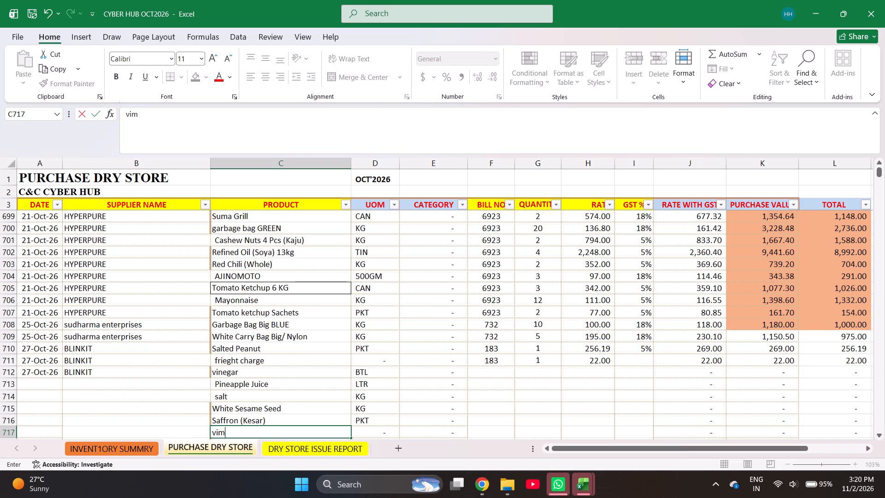
pyautogui.hotkey('ctrl', 'pageup')
pyautogui.hotkey('ctrl', 'f')
pyautogui.write('vim')
pyautogui.press('Return')
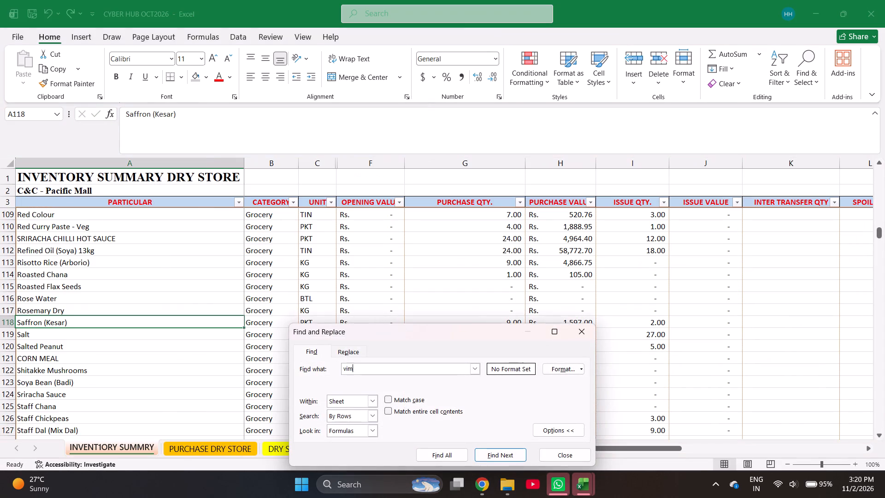
pyautogui.press('Return')
pyautogui.press('Return')
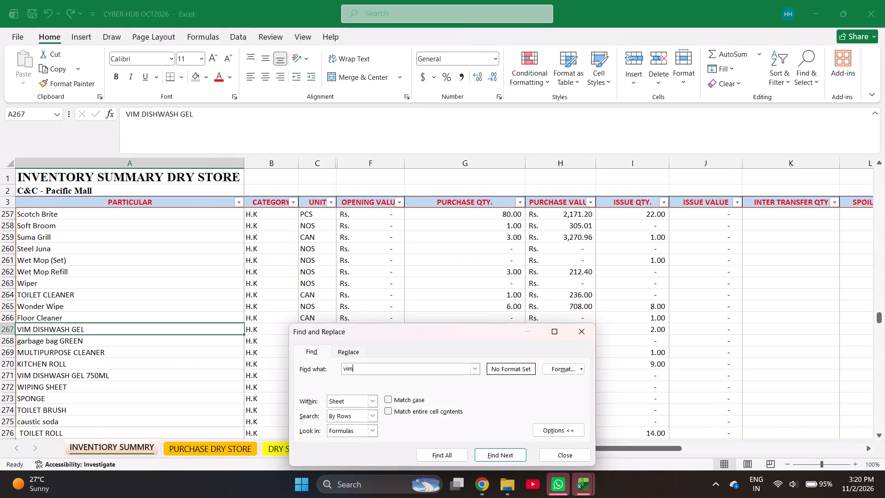
pyautogui.press('Escape')
pyautogui.hotkey('ctrl', 'c')
pyautogui.hotkey('ctrl', 'pagedown')
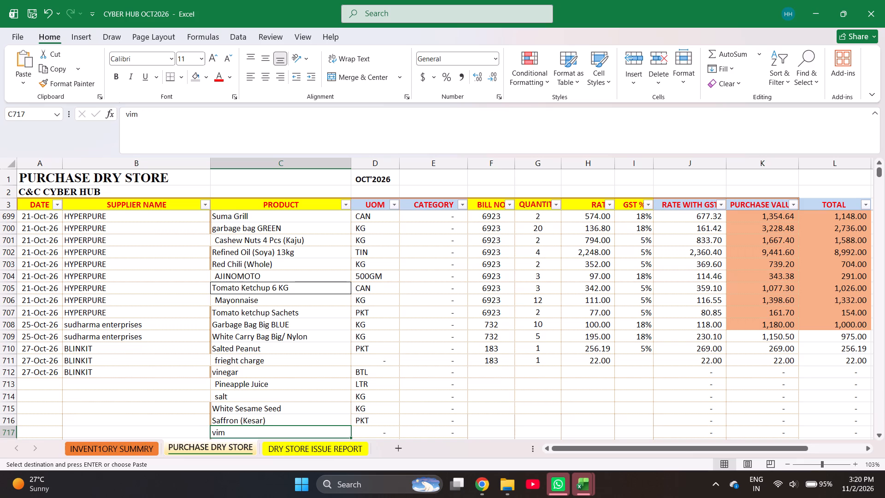
pyautogui.press('Return')
pyautogui.press('Return')
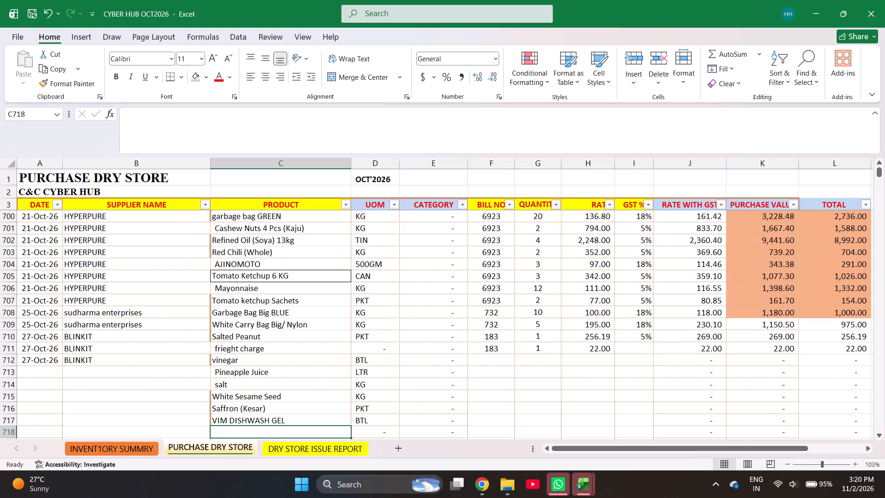
# Enter Honey as the product in row 718.
pyautogui.write('ho')
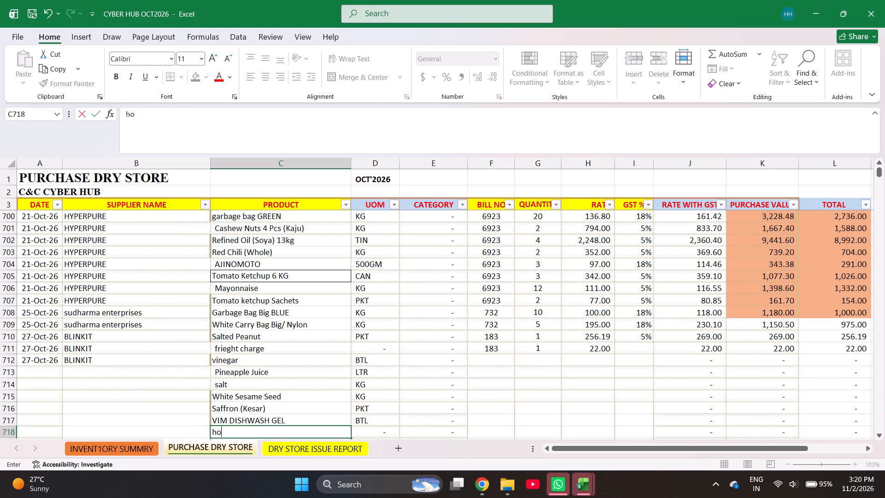
pyautogui.press('BackSpace')
pyautogui.press('BackSpace')
pyautogui.write('oney')
pyautogui.press('Right')
# Enter bill number 180 for the vinegar line in row 712.
pyautogui.press('Right')
pyautogui.press('Right')
pyautogui.hotkey('ctrl', 'Up')
pyautogui.press('Down')
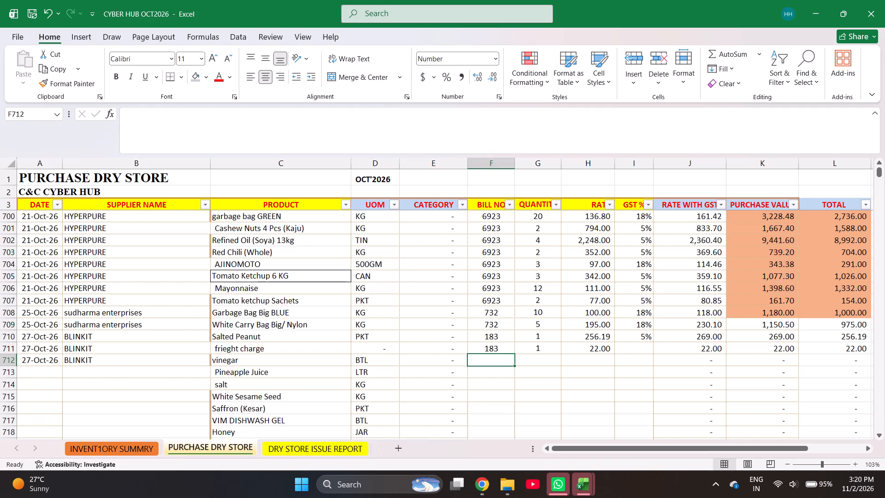
pyautogui.write('180')
pyautogui.press('Right')
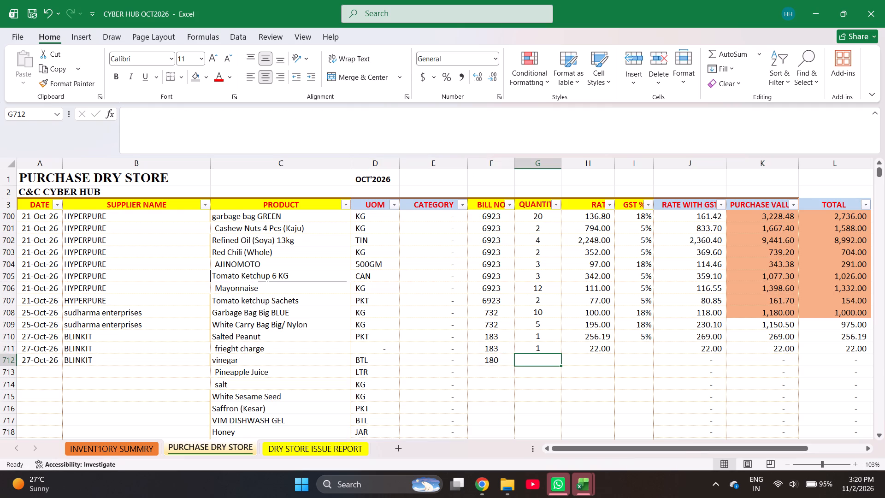
# Enter the quantities 1, 3, 3, 3, 1, 1 and 1 for rows 712 to 718.
pyautogui.press('1')
pyautogui.press('Return')
pyautogui.press('3')
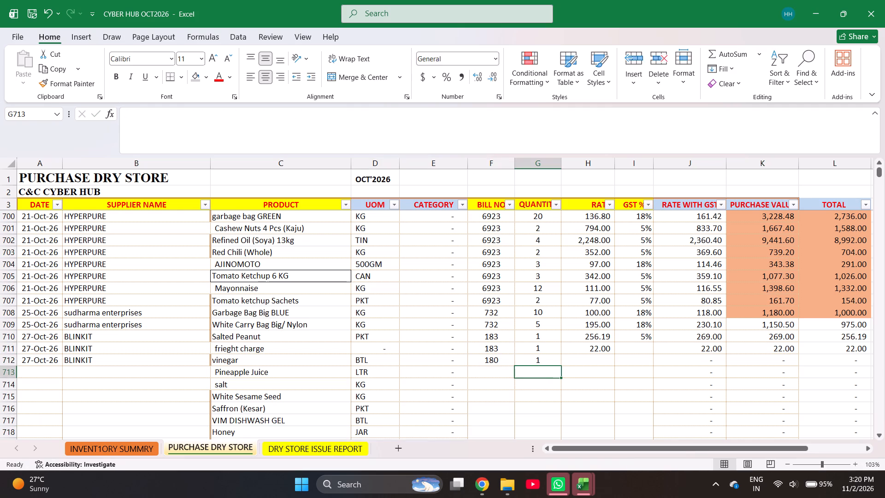
pyautogui.press('Return')
pyautogui.press('3')
pyautogui.press('Return')
pyautogui.press('3')
pyautogui.press('Return')
pyautogui.press('1')
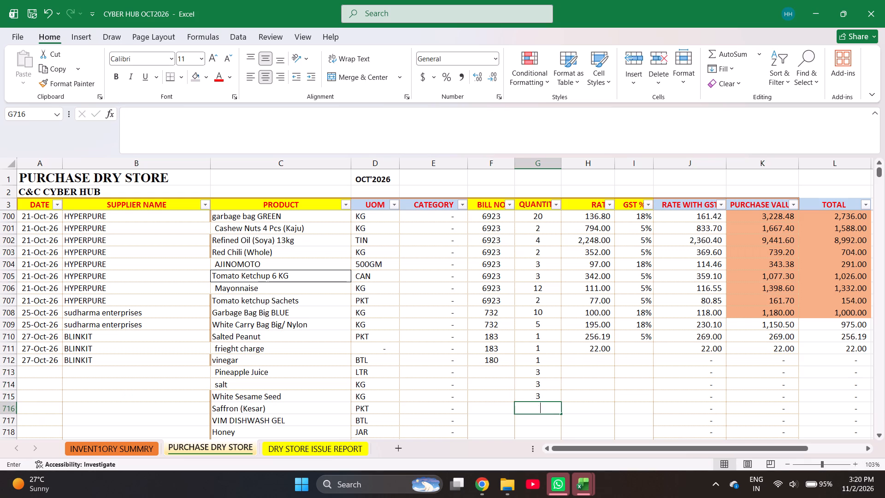
pyautogui.press('Return')
pyautogui.press('1')
pyautogui.press('Return')
pyautogui.press('1')
pyautogui.press('Return')
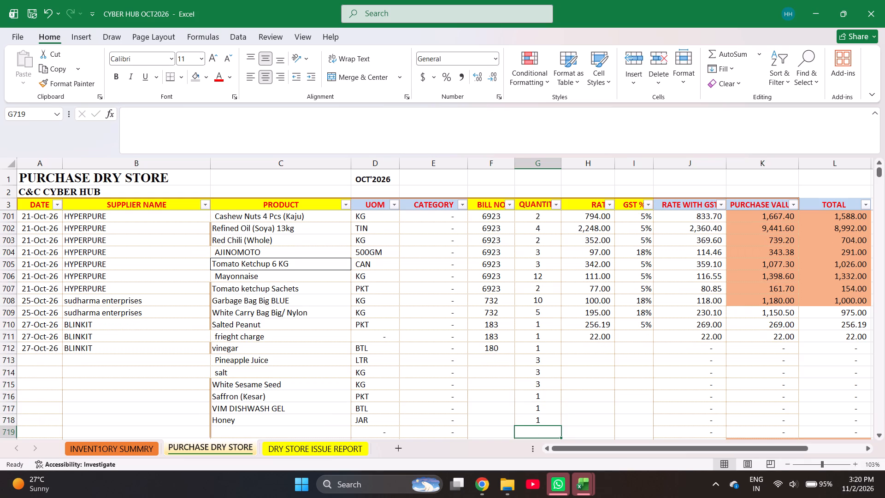
# Enter the rates 59.32, 368.57, =87/3 and =137.14/3 for vinegar, Pineapple Juice, salt and White Sesame Seed in rows 712 to 715.
pyautogui.press('Left')
pyautogui.press('Right')
pyautogui.press('Right')
pyautogui.press('Up')
pyautogui.press('Up')
pyautogui.press('Up')
pyautogui.press('Up')
pyautogui.press('Up')
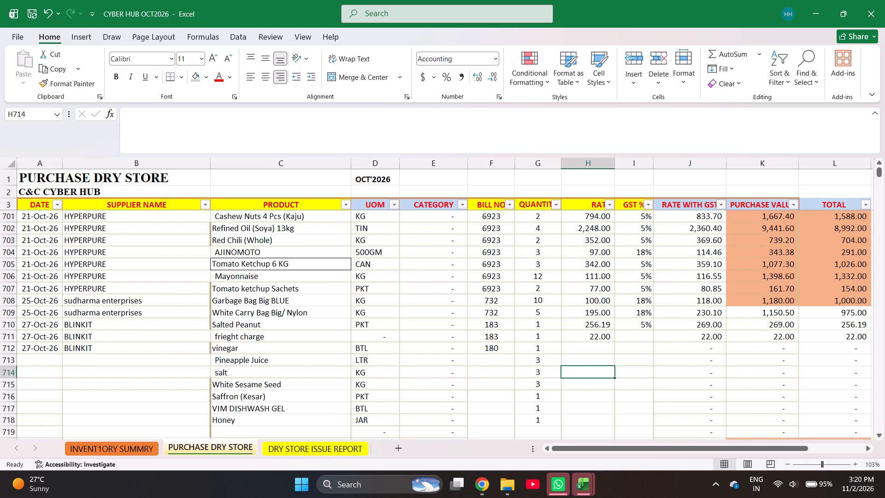
pyautogui.press('Up')
pyautogui.press('Up')
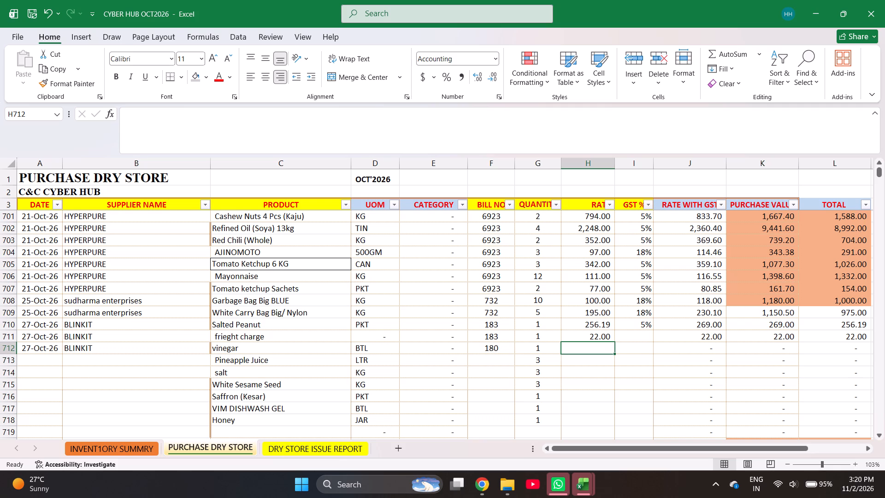
pyautogui.write('59.32')
pyautogui.press('Return')
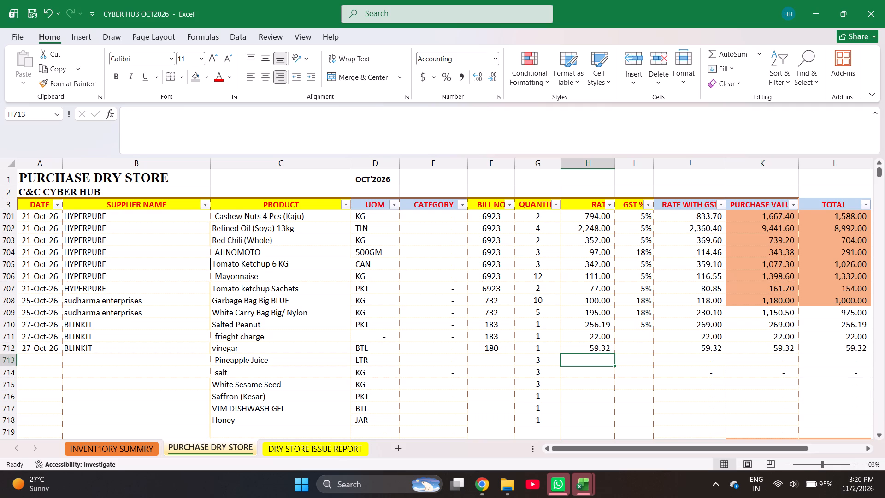
pyautogui.write('=368.57')
pyautogui.press('Return')
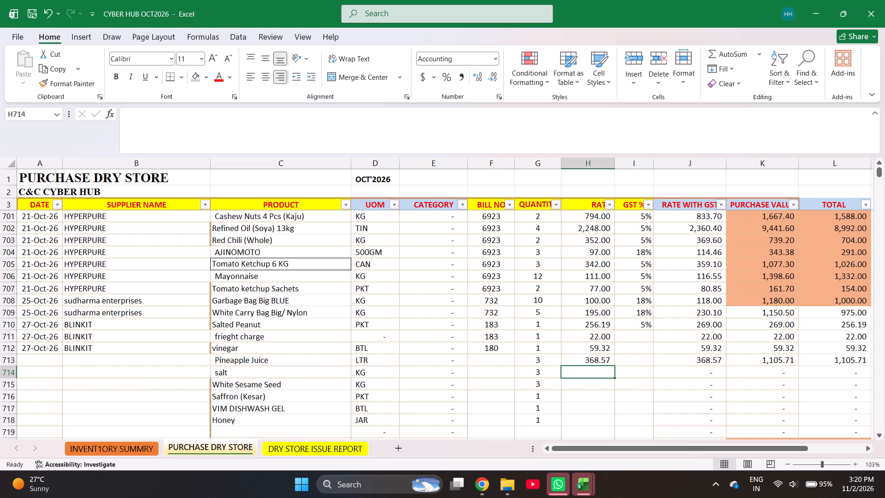
pyautogui.write('87')
pyautogui.press('Return')
pyautogui.press('Up')
pyautogui.write('=87/3')
pyautogui.press('Return')
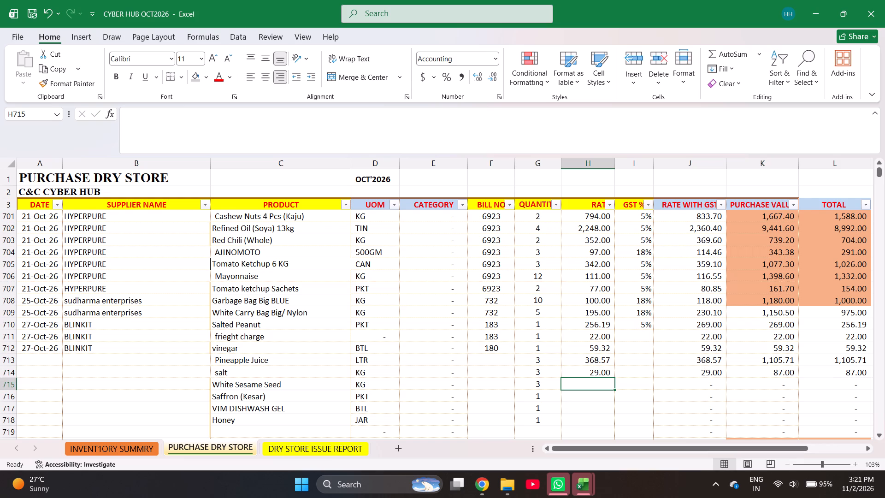
pyautogui.press('=')
pyautogui.write('137.14/')
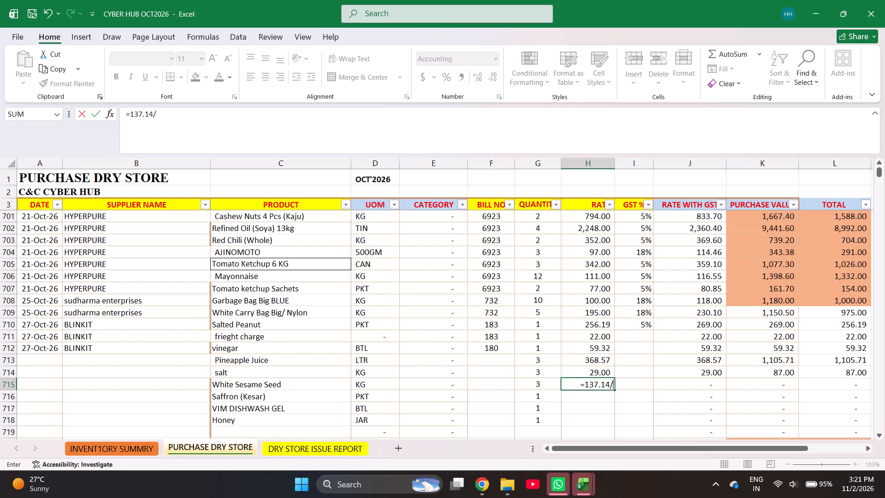
pyautogui.press('3')
pyautogui.press('Return')
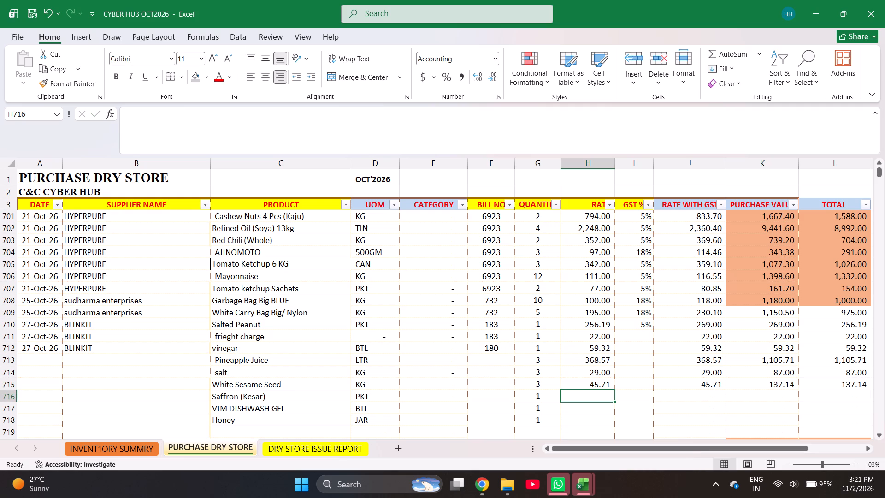
# Change the White Sesame Seed line in row 715 to a rate of =45.71*10 and a quantity of 0.3.
pyautogui.press('Up')
pyautogui.write('=45.71*10')
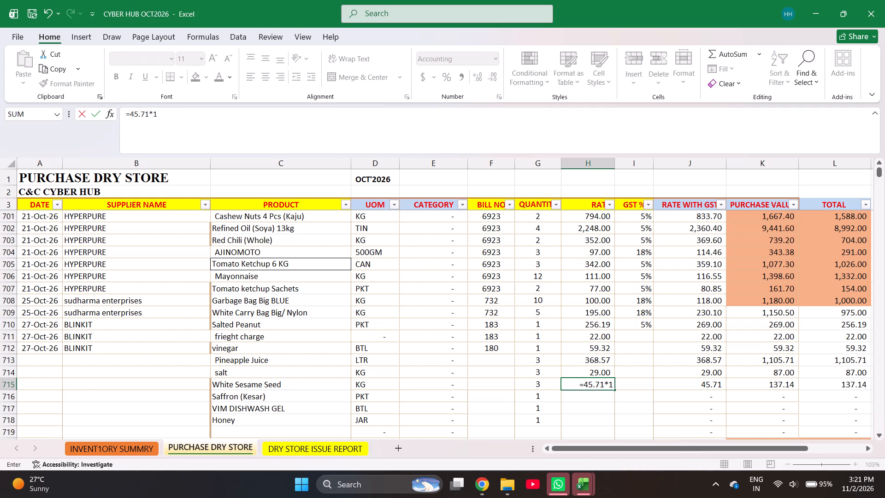
pyautogui.press('Return')
pyautogui.press('Up')
pyautogui.press('Left')
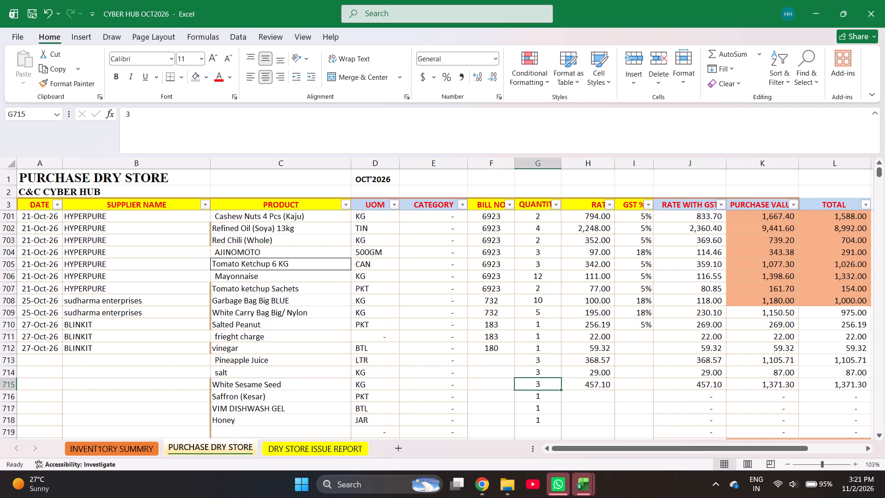
pyautogui.write('0.3')
pyautogui.press('Return')
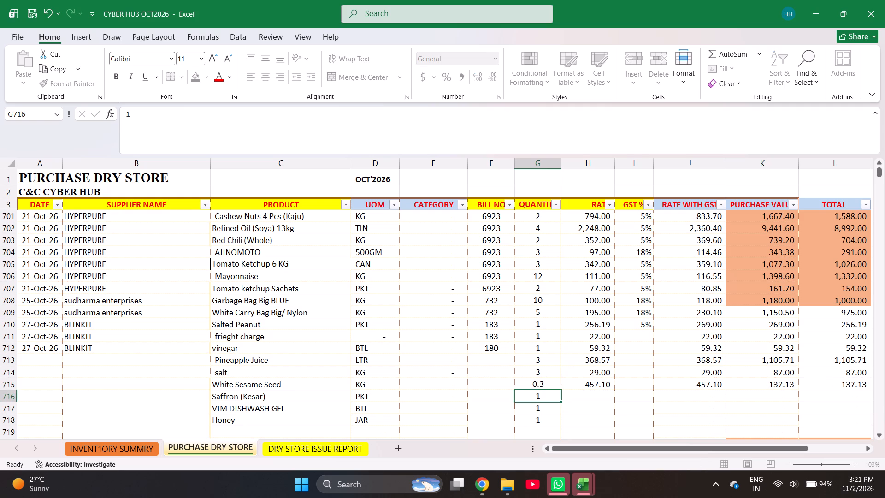
# Enter the rates 180.95, 118.64 and 400.95 for Saffron, VIM DISHWASH GEL and Honey in rows 716 to 718.
pyautogui.press('Right')
pyautogui.press('Up')
pyautogui.press('Down')
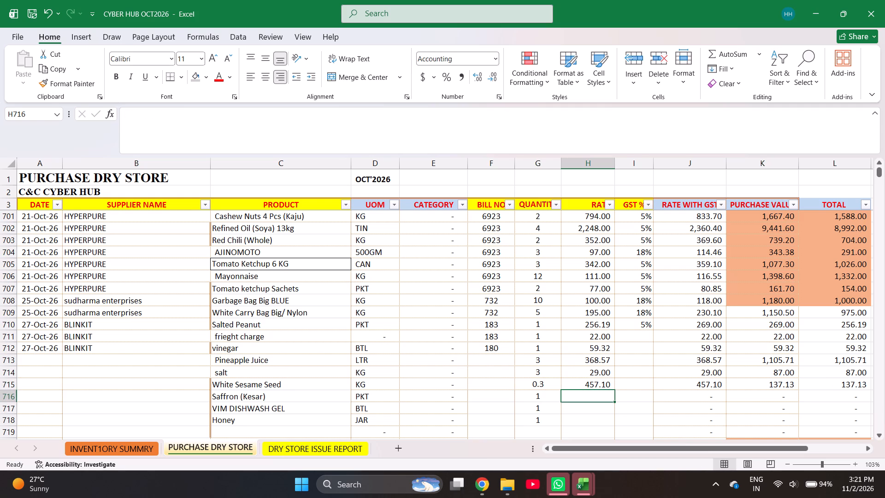
pyautogui.write('180.92')
pyautogui.press('Return')
pyautogui.press('Up')
pyautogui.write('180.95')
pyautogui.press('Return')
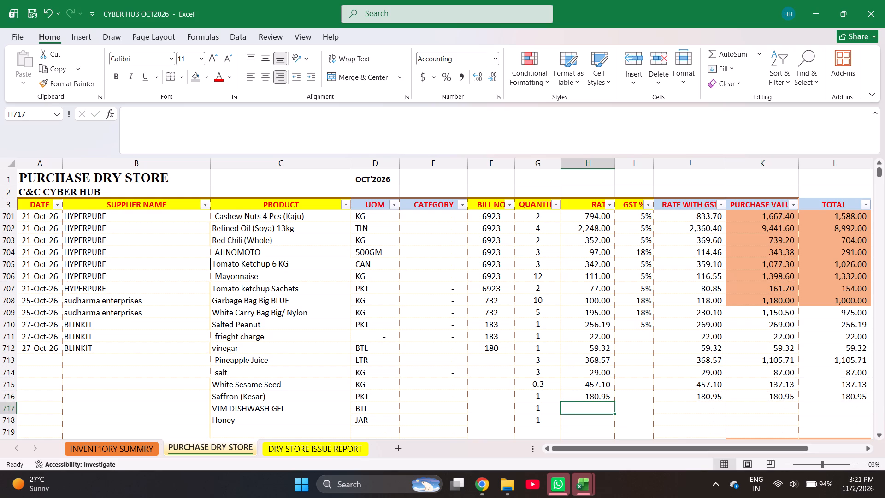
pyautogui.write('118.64')
pyautogui.press('Return')
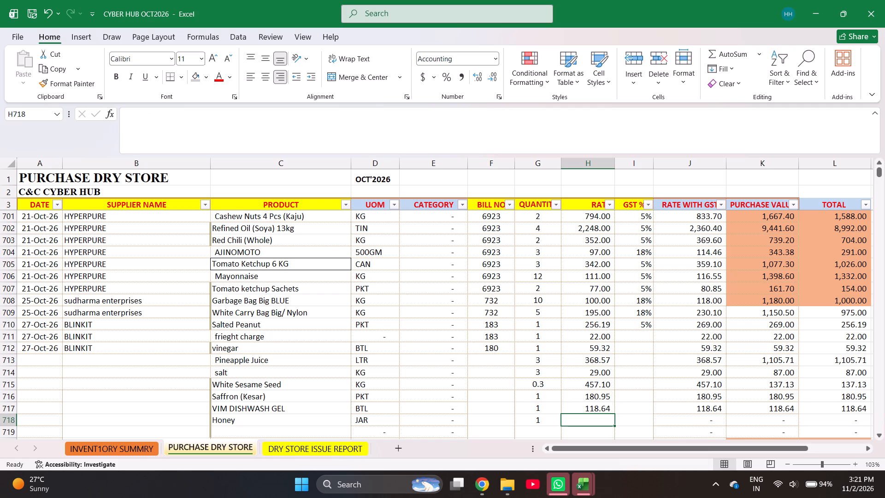
pyautogui.write('400.95')
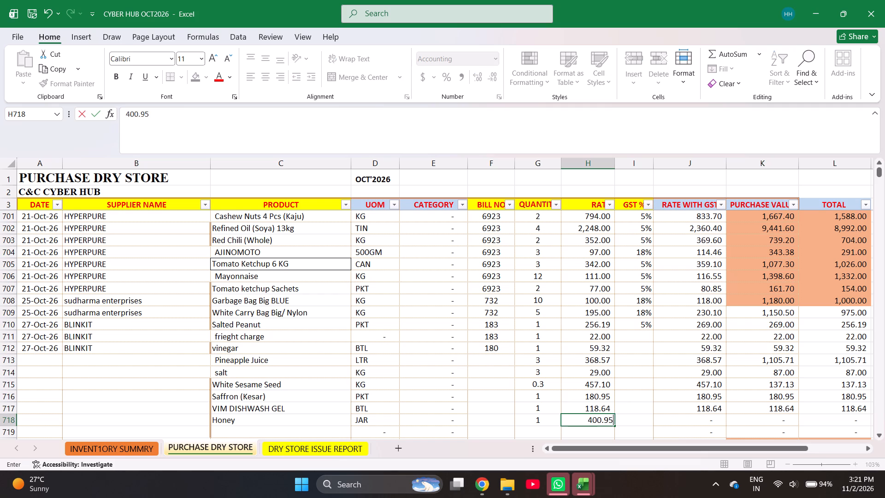
pyautogui.press('Right')
# Enter GST of 0% for the freight charge in row 711 and 18% for vinegar in row 712.
pyautogui.press('Up')
pyautogui.press('Up')
pyautogui.press('Up')
pyautogui.press('Up')
pyautogui.press('Up')
pyautogui.press('Up')
pyautogui.press('Up')
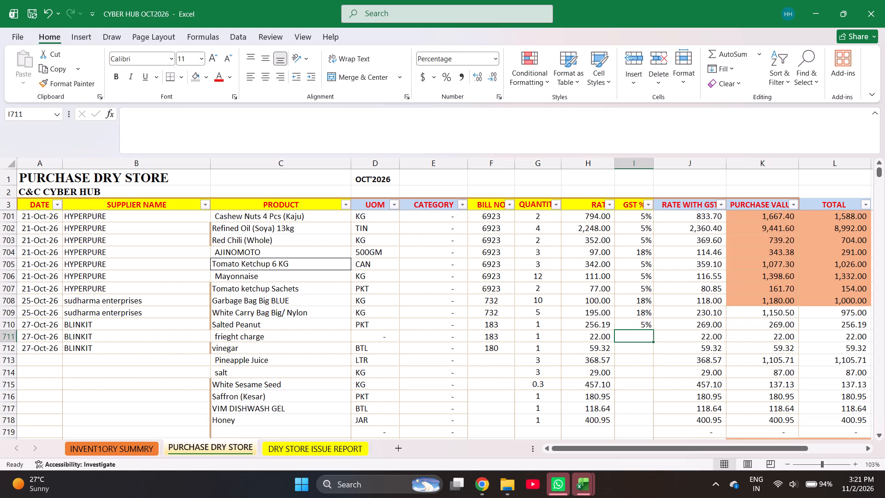
pyautogui.write('18')
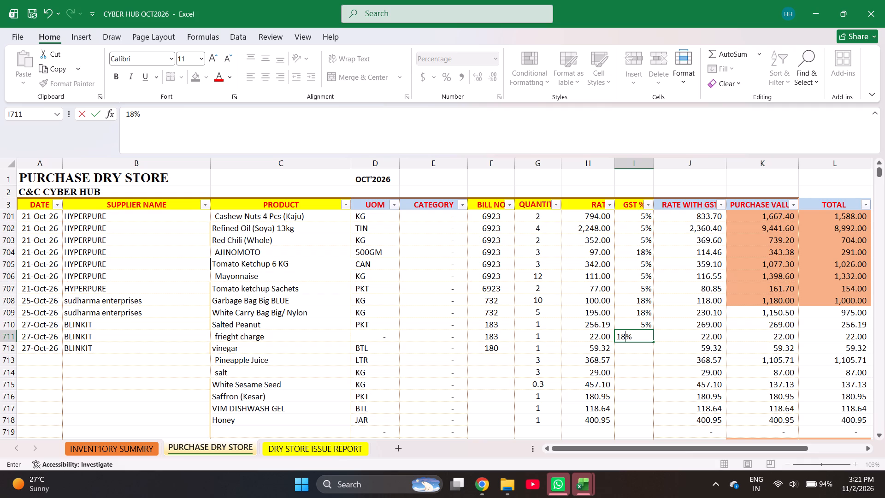
pyautogui.press('Delete')
pyautogui.press('Delete')
pyautogui.press('Delete')
pyautogui.press('Escape')
pyautogui.press('0')
pyautogui.press('Return')
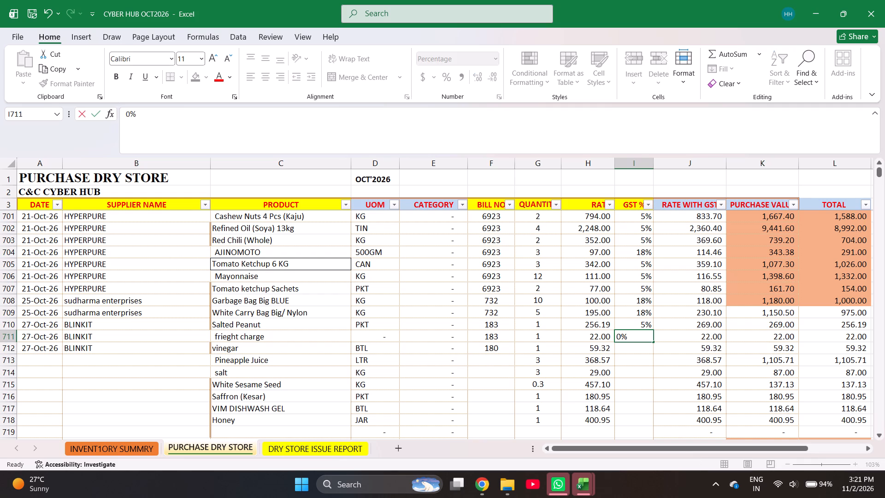
pyautogui.write('18')
pyautogui.press('Return')
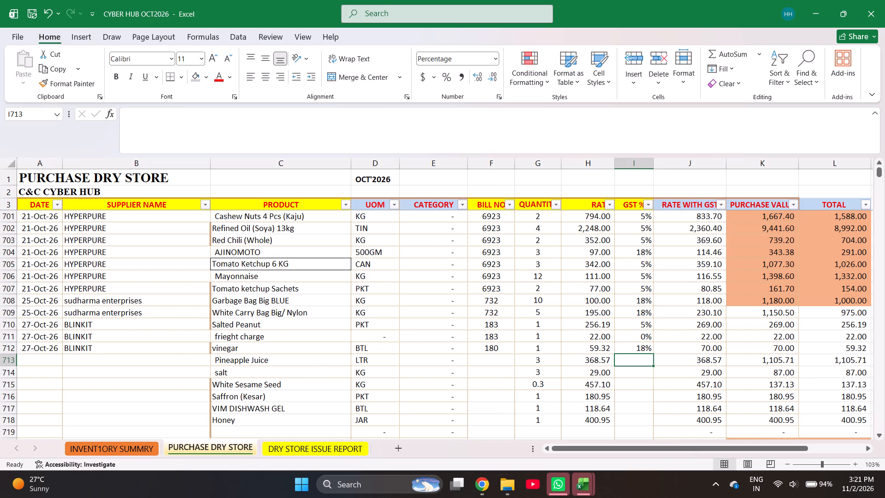
# Change the Pineapple Juice rate in row 713 to =368.57/3.
pyautogui.press('Left')
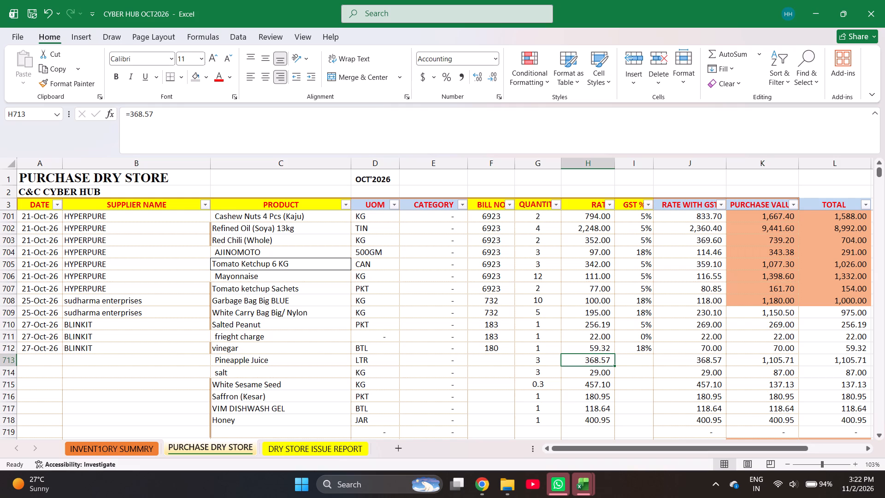
pyautogui.click(374, 130)
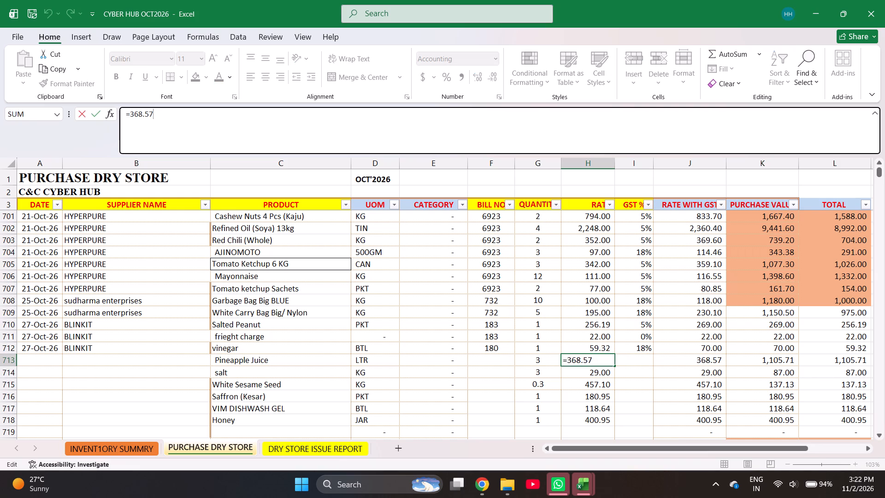
pyautogui.write('/3')
pyautogui.press('Return')
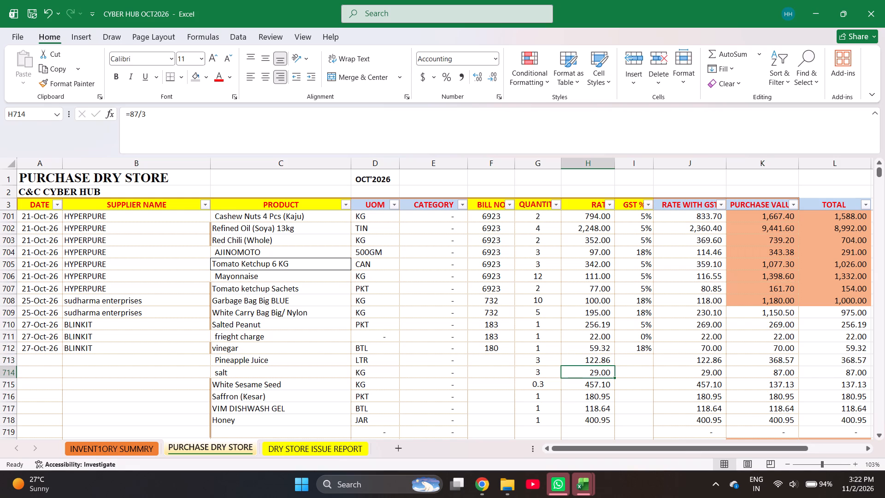
# Enter the GST percentages 5, 0, 5, 5, 18 and 5 for rows 713 to 718, from Pineapple Juice to Honey.
pyautogui.press('Up')
pyautogui.press('Right')
pyautogui.press('5')
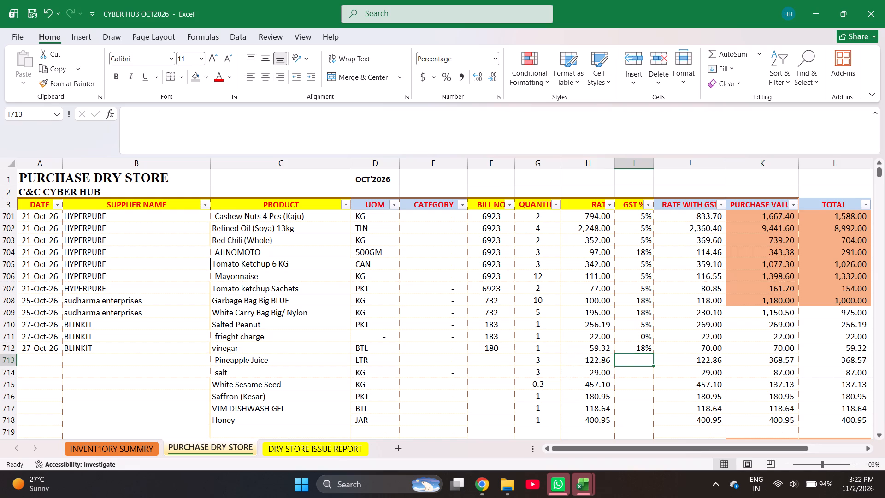
pyautogui.press('Return')
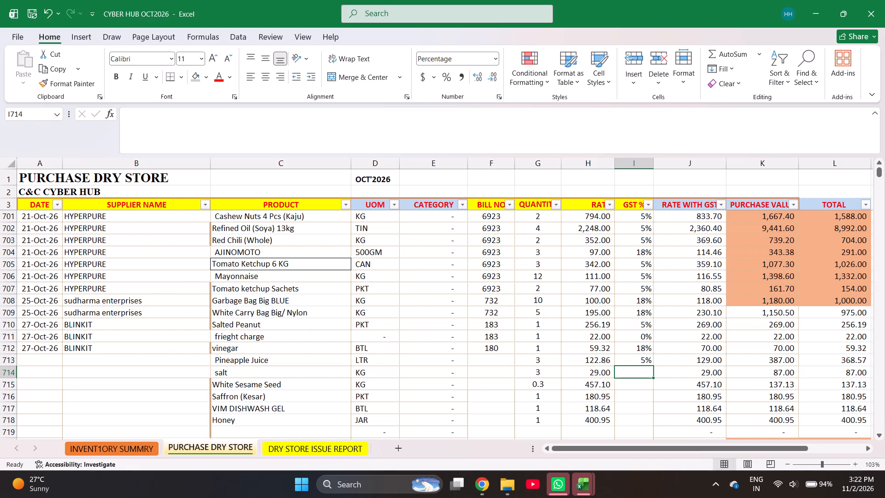
pyautogui.press('0')
pyautogui.press('Return')
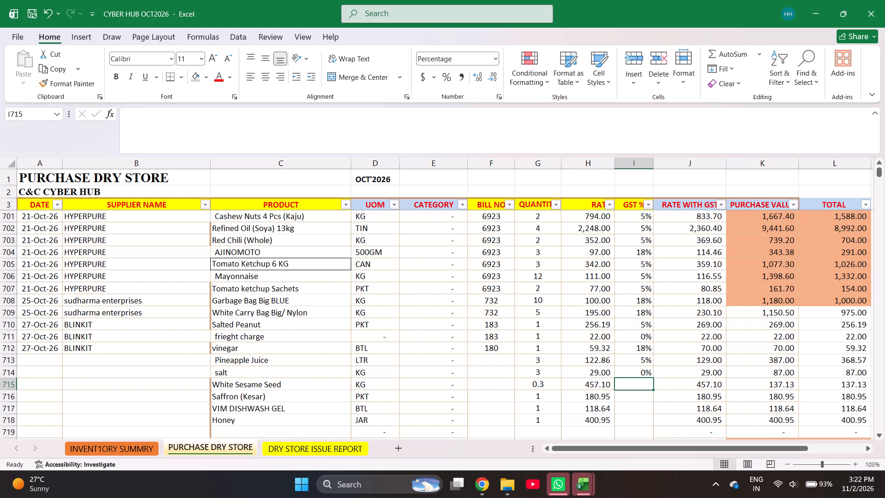
pyautogui.press('5')
pyautogui.press('Return')
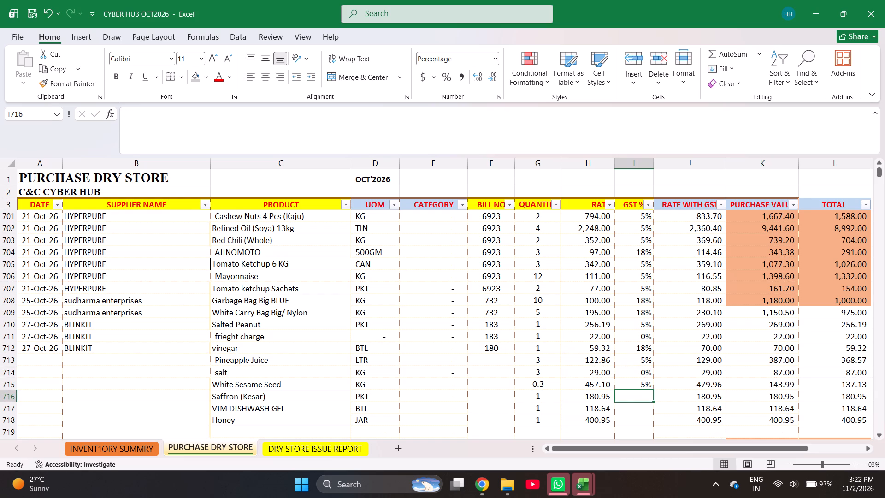
pyautogui.press('5')
pyautogui.press('Return')
pyautogui.write('18')
pyautogui.press('Return')
pyautogui.press('5')
pyautogui.press('Return')
# Fill bill number 180 from the vinegar line in row 712 down through the Honey line in row 718.
pyautogui.press('Left')
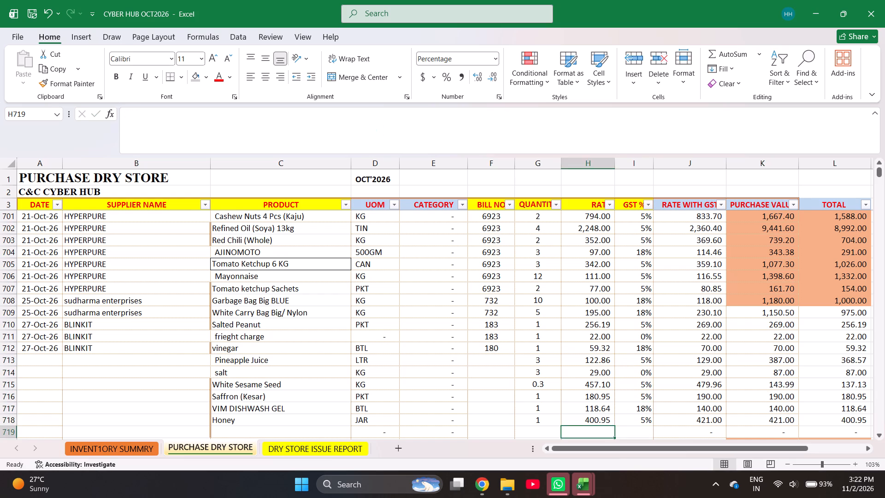
pyautogui.press('Left')
pyautogui.press('Left')
pyautogui.hotkey('ctrl', 'Up')
pyautogui.press('Down')
pyautogui.press('Down')
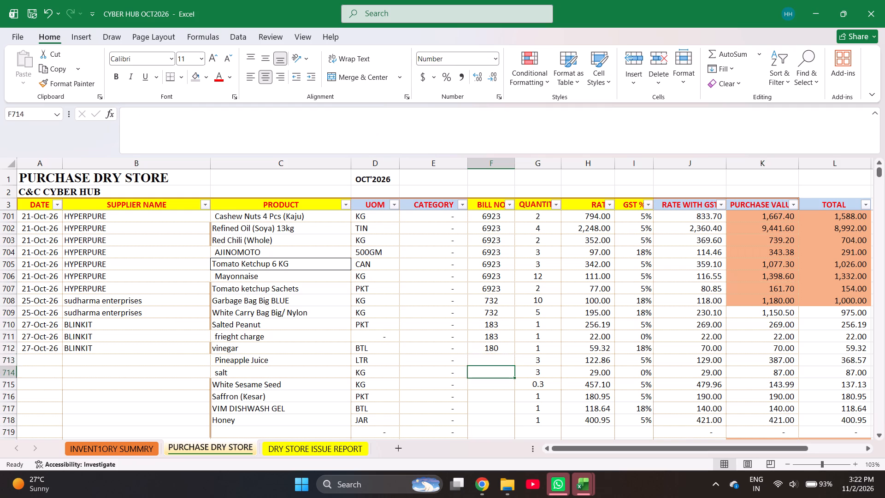
pyautogui.press('Up')
pyautogui.press('Up')
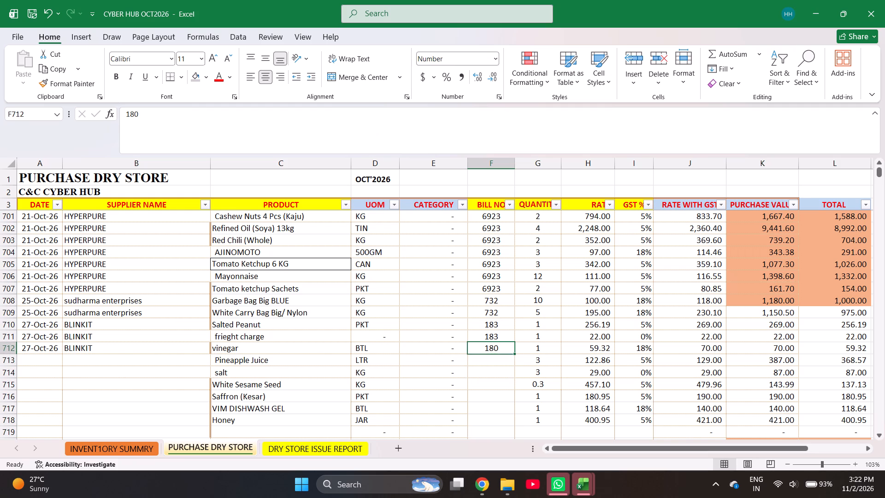
pyautogui.hotkey('shift', 'Down')
pyautogui.hotkey('shift', 'Down')
pyautogui.hotkey('shift', 'Down')
pyautogui.hotkey('shift', 'Down')
pyautogui.hotkey('shift', 'Down')
pyautogui.hotkey('shift', 'Down')
pyautogui.hotkey('ctrl', 'd')
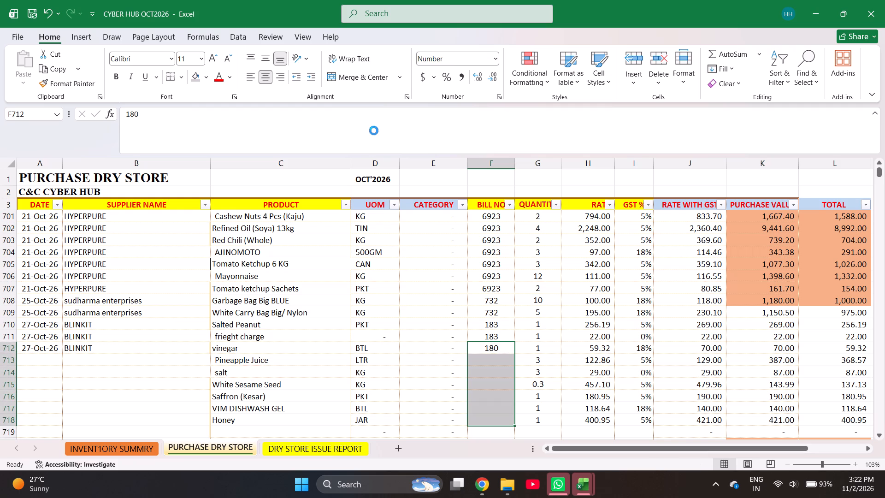
# Fill the 27-Oct-26 date and BLINKIT supplier from row 712 down through row 718.
pyautogui.hotkey('ctrl', 'Left')
pyautogui.hotkey('shift', 'Right')
pyautogui.hotkey('shift', 'Down')
pyautogui.hotkey('shift', 'Down')
pyautogui.hotkey('shift', 'Down')
pyautogui.hotkey('shift', 'Down')
pyautogui.hotkey('shift', 'Down')
pyautogui.hotkey('shift', 'Down')
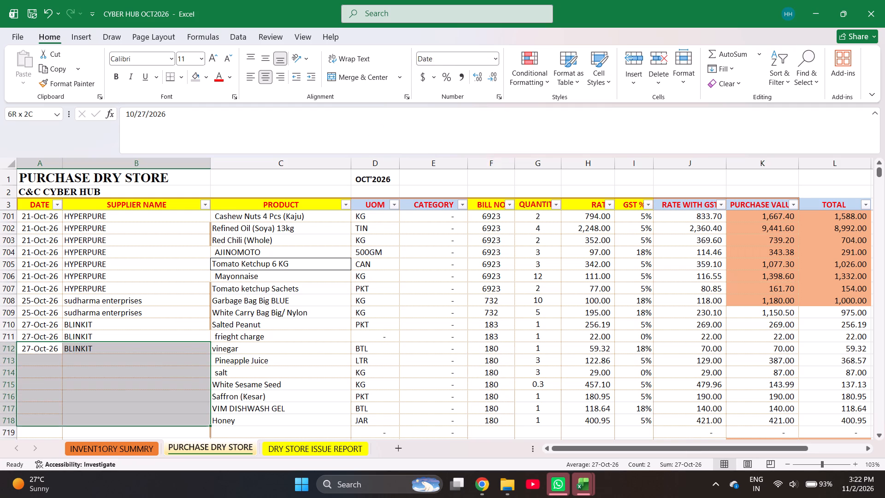
pyautogui.hotkey('ctrl', 'd')
# Check the sum of the purchase values for the bill 180 lines, starting from row 712.
pyautogui.hotkey('ctrl', 'Right')
pyautogui.press('Left')
pyautogui.hotkey('shift', 'Down')
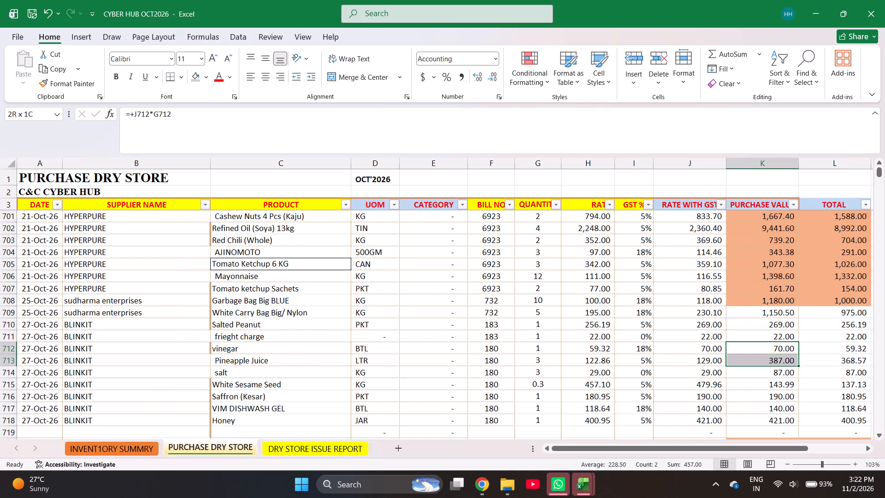
pyautogui.hotkey('shift', 'Down')
pyautogui.hotkey('shift', 'Down')
pyautogui.hotkey('shift', 'Down')
pyautogui.hotkey('shift', 'Down')
pyautogui.hotkey('shift', 'Down')
pyautogui.hotkey('shift', 'Down')
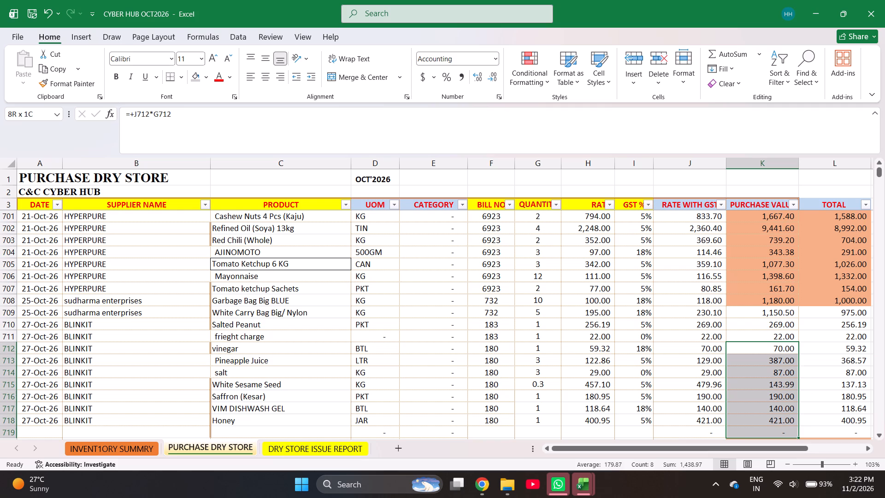
# Enter a rate of 21.3 and a quantity of 1 in the empty line at row 719.
pyautogui.press('Left')
pyautogui.press('Left')
pyautogui.press('Left')
pyautogui.press('Down')
pyautogui.press('Down')
pyautogui.press('Down')
pyautogui.press('Down')
pyautogui.press('Down')
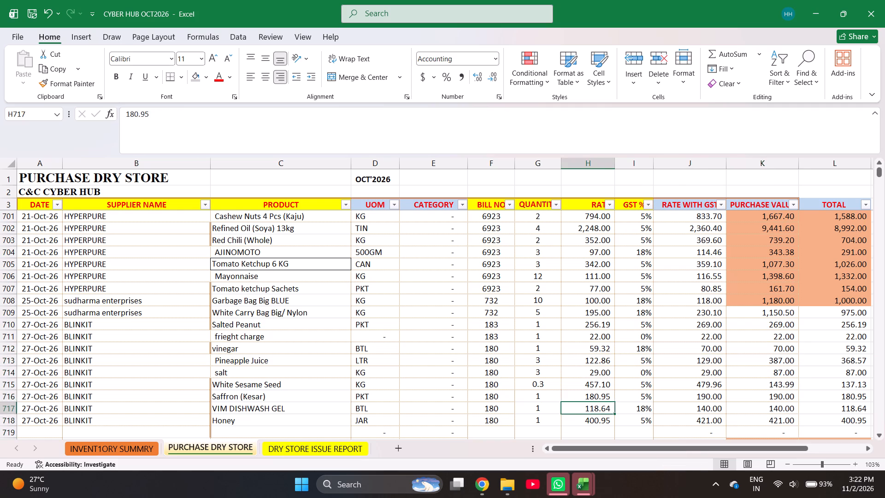
pyautogui.press('Down')
pyautogui.press('Down')
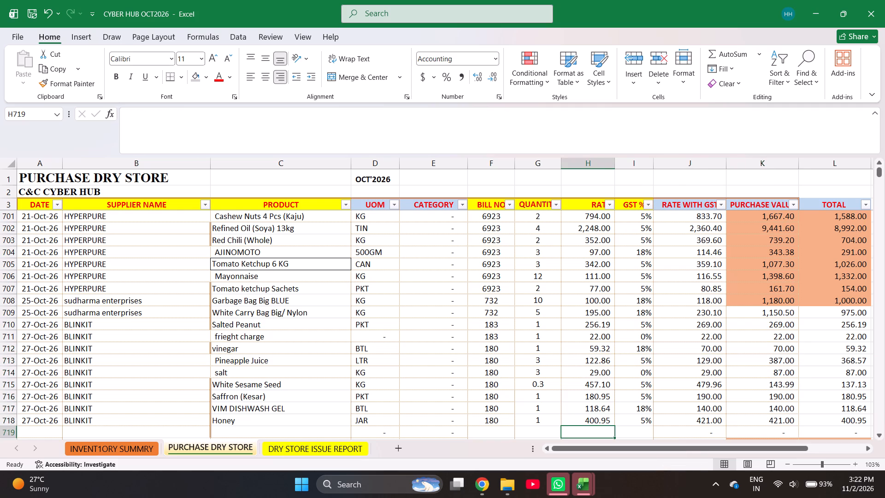
pyautogui.write('21.')
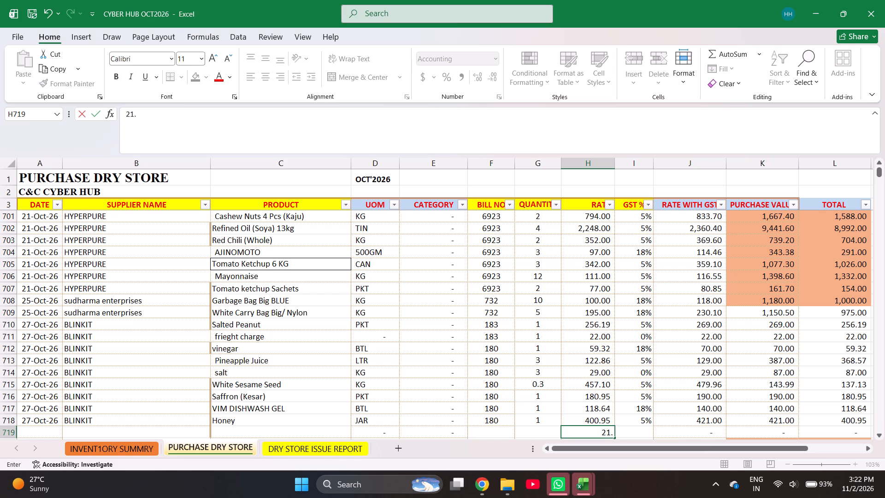
pyautogui.press('3')
pyautogui.press('Right')
pyautogui.press('Left')
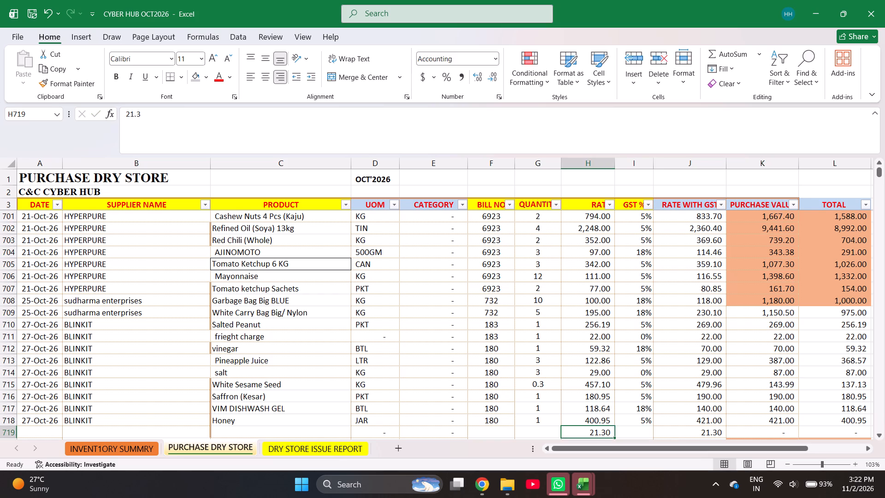
pyautogui.press('Left')
pyautogui.press('1')
pyautogui.press('Right')
# Check the sum of the purchase values for rows 712 to 719 against the bill.
pyautogui.press('Right')
pyautogui.press('Right')
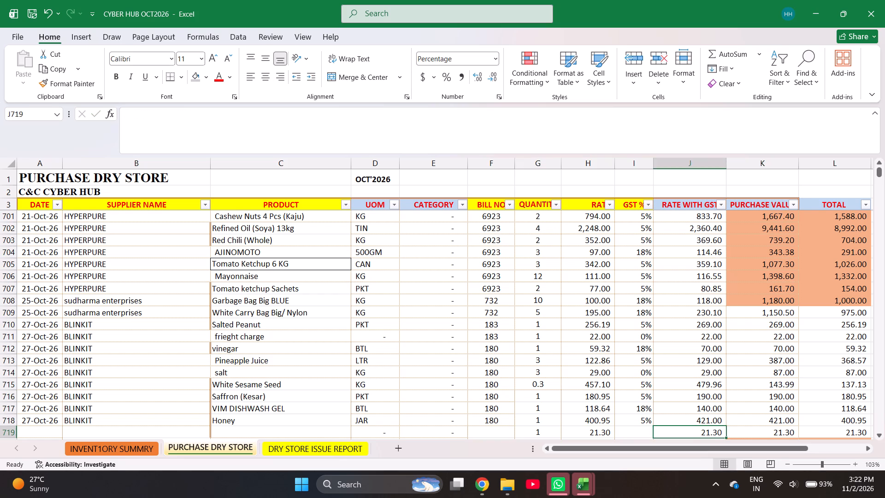
pyautogui.press('Right')
pyautogui.hotkey('shift', 'Up')
pyautogui.hotkey('shift', 'Up')
pyautogui.hotkey('shift', 'Up')
pyautogui.hotkey('shift', 'Up')
pyautogui.hotkey('shift', 'Up')
pyautogui.hotkey('shift', 'Up')
pyautogui.hotkey('shift', 'Up')
pyautogui.hotkey('shift', 'Up')
pyautogui.hotkey('shift', 'Up')
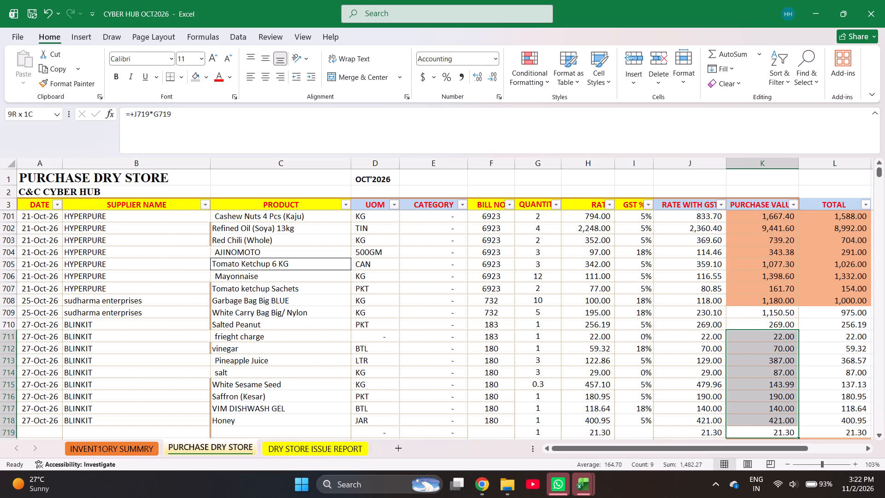
pyautogui.hotkey('shift', 'Up')
pyautogui.hotkey('shift', 'Up')
pyautogui.hotkey('shift', 'Down')
pyautogui.hotkey('shift', 'Down')
pyautogui.hotkey('shift', 'Down')
pyautogui.hotkey('shift', 'Down')
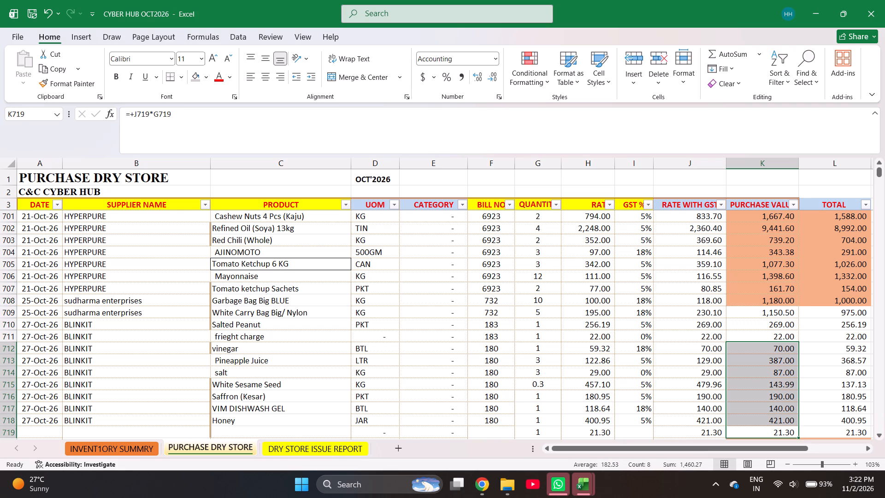
# Change the rate in row 719 to 21.03 and enter 0% GST for that line.
pyautogui.press('Left')
pyautogui.press('Left')
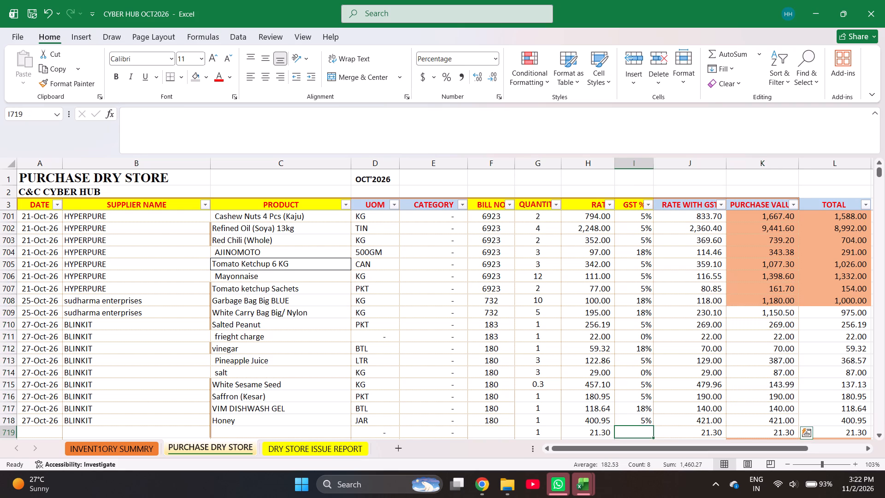
pyautogui.press('Left')
pyautogui.write('21.03')
pyautogui.press('Right')
pyautogui.press('Left')
pyautogui.press('Right')
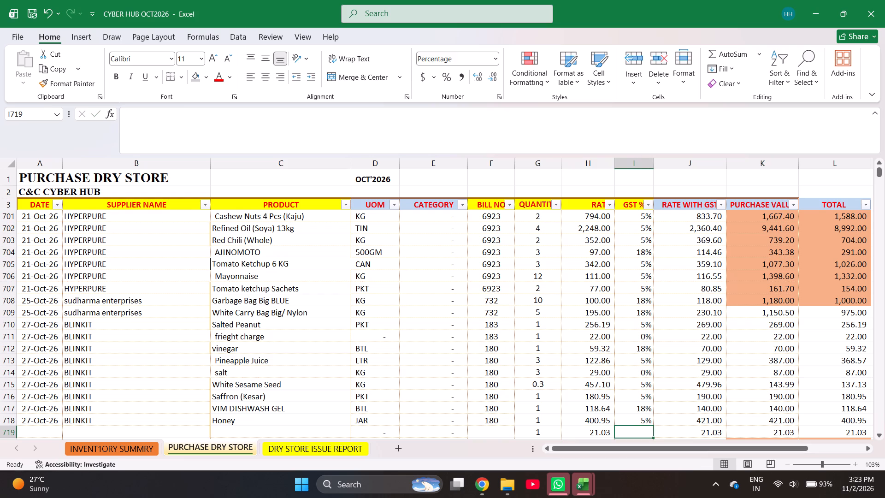
pyautogui.press('0')
pyautogui.press('Left')
# Fill the 27-Oct-26 date and BLINKIT supplier from row 718 into row 719.
pyautogui.press('Left')
pyautogui.press('Left')
pyautogui.press('Left')
pyautogui.press('Left')
pyautogui.press('Left')
pyautogui.press('Left')
pyautogui.press('Left')
pyautogui.press('Left')
pyautogui.press('Left')
pyautogui.press('Left')
pyautogui.press('Left')
pyautogui.press('Left')
pyautogui.press('Left')
pyautogui.press('Left')
pyautogui.press('Left')
pyautogui.press('Left')
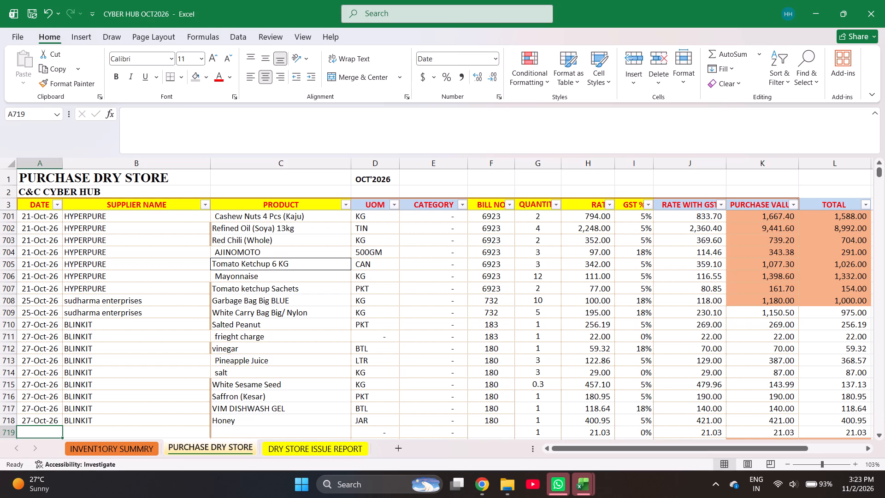
pyautogui.hotkey('shift', 'Right')
pyautogui.hotkey('ctrl', 'd')
pyautogui.press('Right')
pyautogui.press('Right')
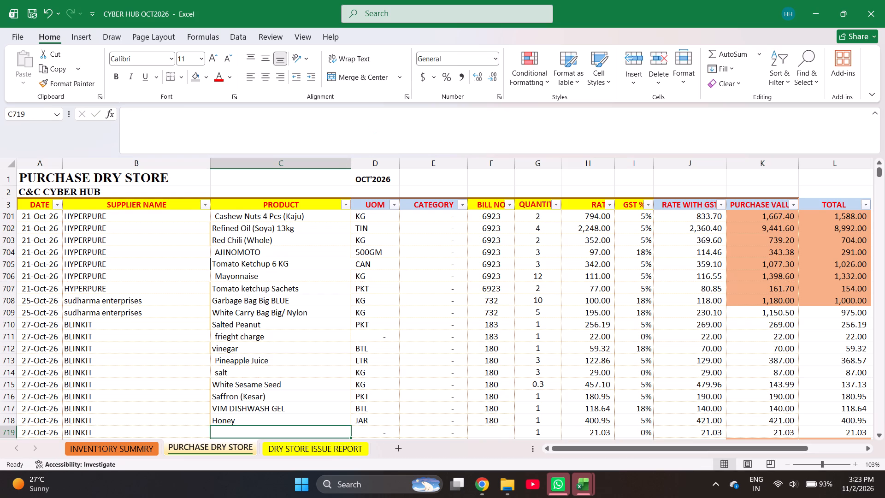
# Enter frieght charge as the product in row 719 and fill bill number 180 down from the row above.
pyautogui.write('fr')
pyautogui.press('Right')
pyautogui.press('Right')
pyautogui.press('Right')
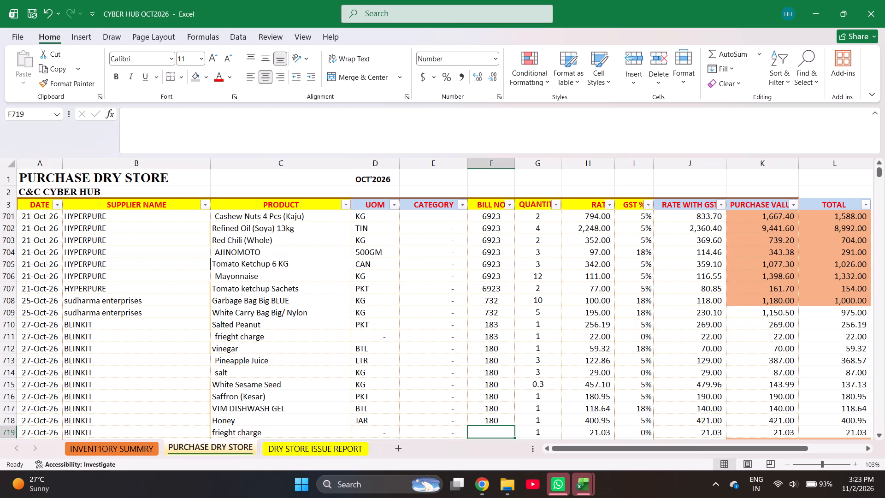
pyautogui.hotkey('ctrl', 'd')
# Start row 720 with the date 10-27-2026 and the supplier SHUBHAM INTERNATIONAL.
pyautogui.hotkey('ctrl', 'Left')
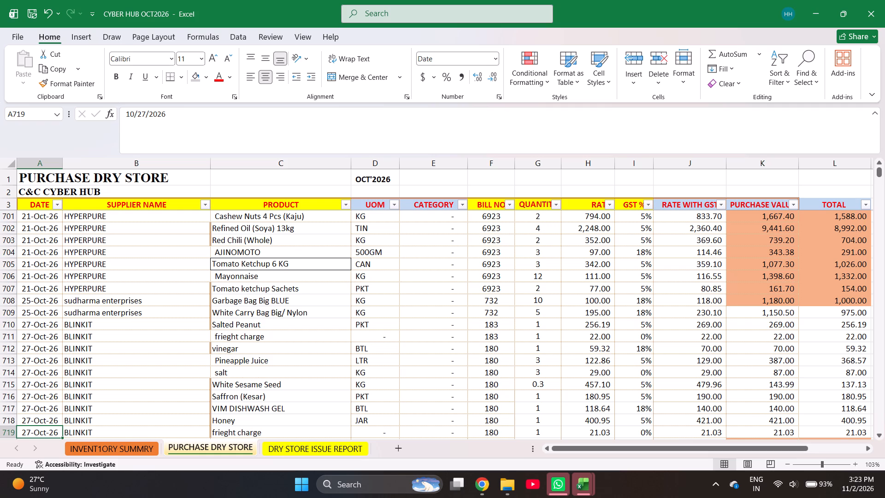
pyautogui.press('Down')
pyautogui.write('10-27-20')
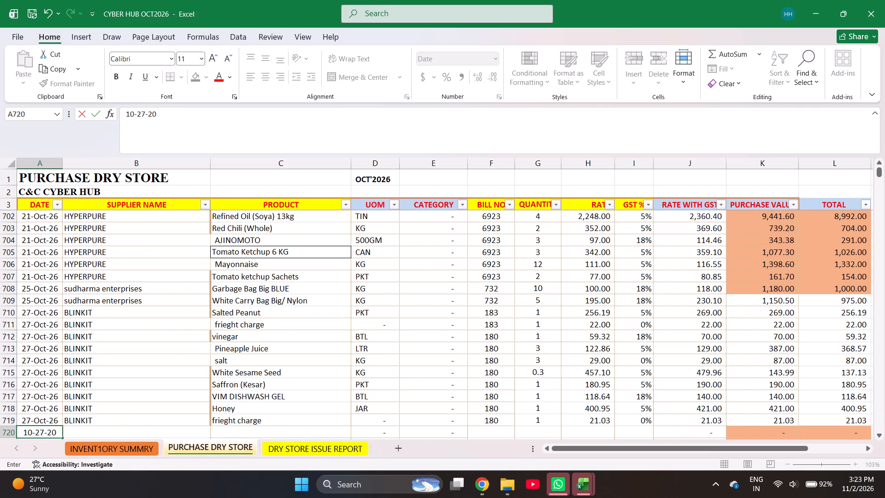
pyautogui.press('BackSpace')
pyautogui.press('BackSpace')
pyautogui.write('2026')
pyautogui.press('Right')
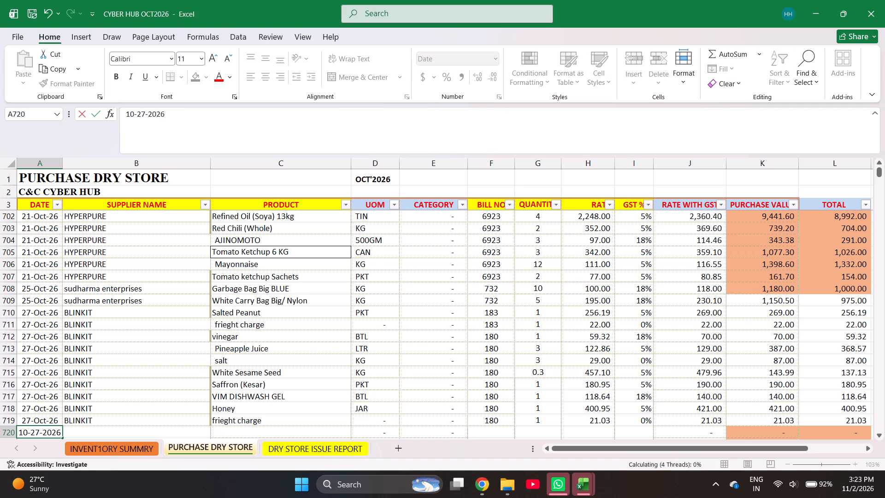
pyautogui.write('sh')
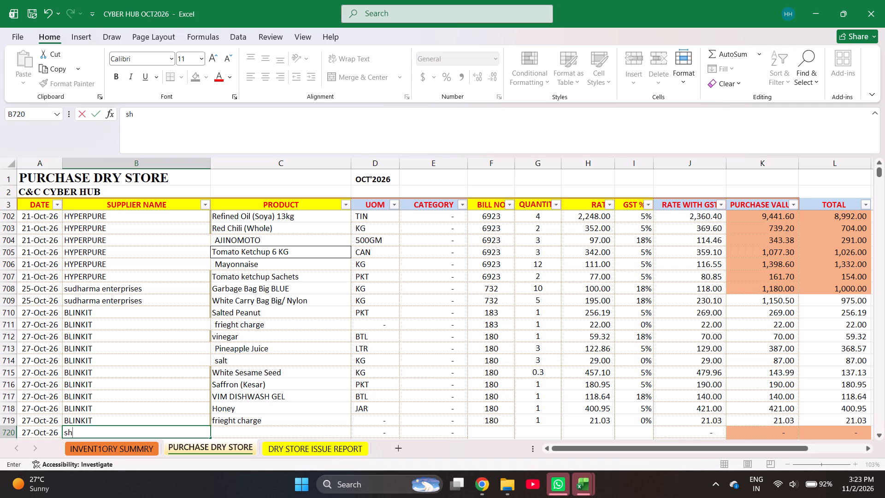
pyautogui.press('BackSpace')
pyautogui.write('SHU')
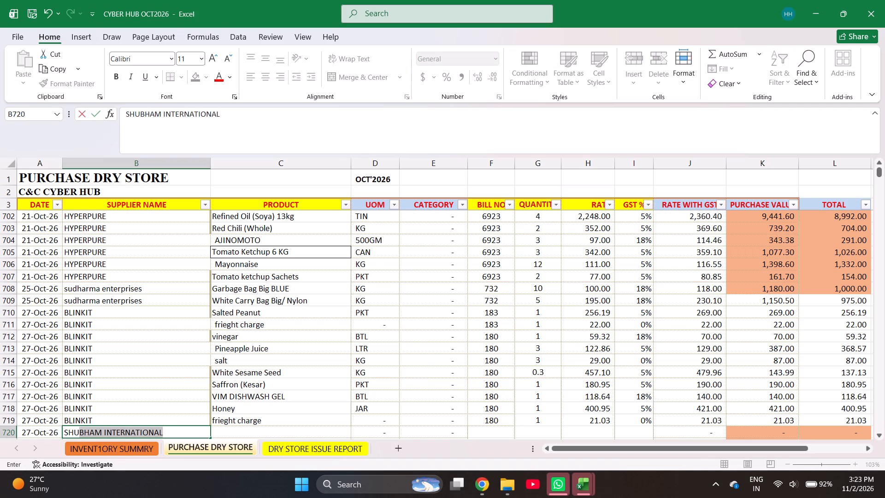
pyautogui.press('Return')
# Enter the products SunDried Tomato 285gm in row 720 and Red Curry Paste - Veg in row 721.
pyautogui.press('Up')
pyautogui.press('Right')
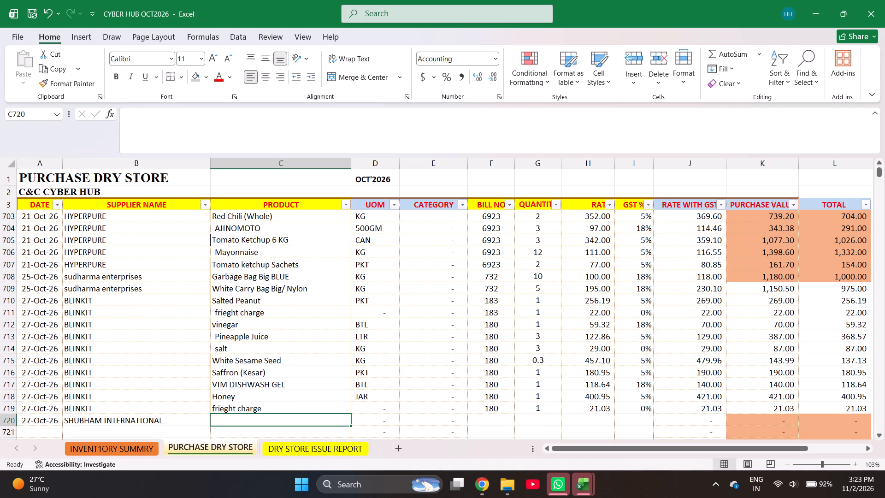
pyautogui.write('SUND')
pyautogui.press('Return')
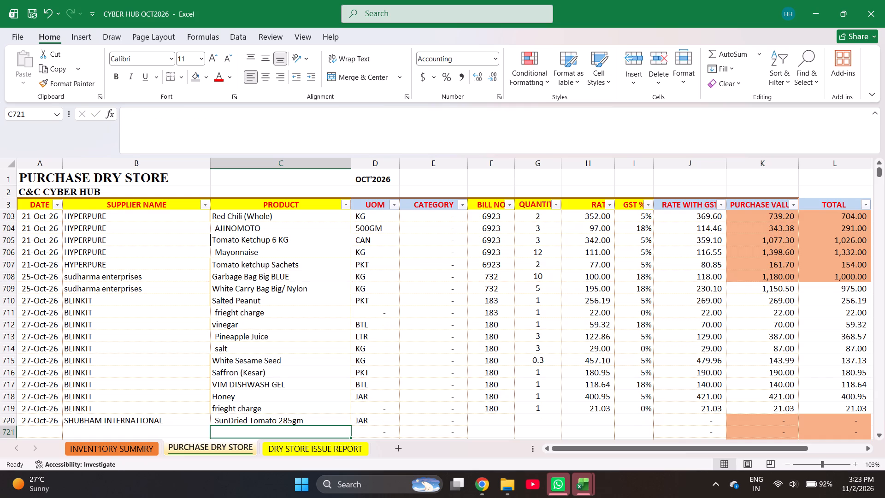
pyautogui.write('RED CU')
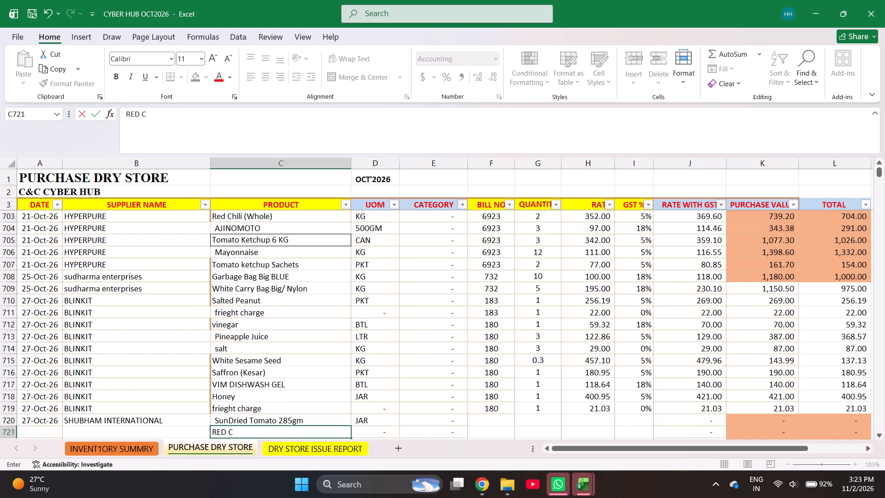
pyautogui.press('Return')
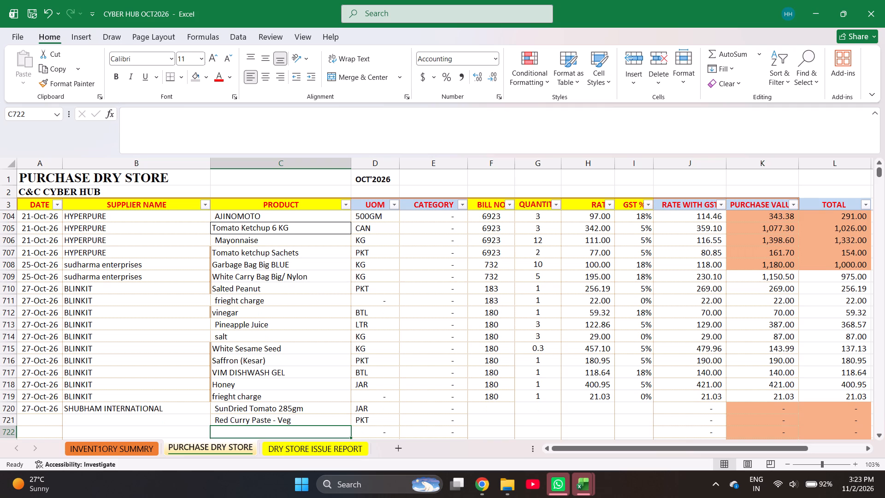
# Search the inventory summary sheet for BLACK OLIVE.
pyautogui.hotkey('ctrl', 'pageup')
pyautogui.hotkey('ctrl', 'f')
pyautogui.write('BLACK OLIVE')
pyautogui.press('Return')
pyautogui.press('Return')
pyautogui.press('BackSpace')
pyautogui.press('BackSpace')
pyautogui.press('BackSpace')
pyautogui.press('BackSpace')
pyautogui.press('BackSpace')
pyautogui.press('BackSpace')
pyautogui.press('BackSpace')
pyautogui.press('BackSpace')
pyautogui.press('BackSpace')
pyautogui.press('BackSpace')
pyautogui.press('BackSpace')
pyautogui.press('BackSpace')
pyautogui.press('BackSpace')
pyautogui.press('BackSpace')
pyautogui.press('BackSpace')
pyautogui.press('BackSpace')
pyautogui.press('BackSpace')
pyautogui.press('BackSpace')
pyautogui.press('BackSpace')
pyautogui.press('BackSpace')
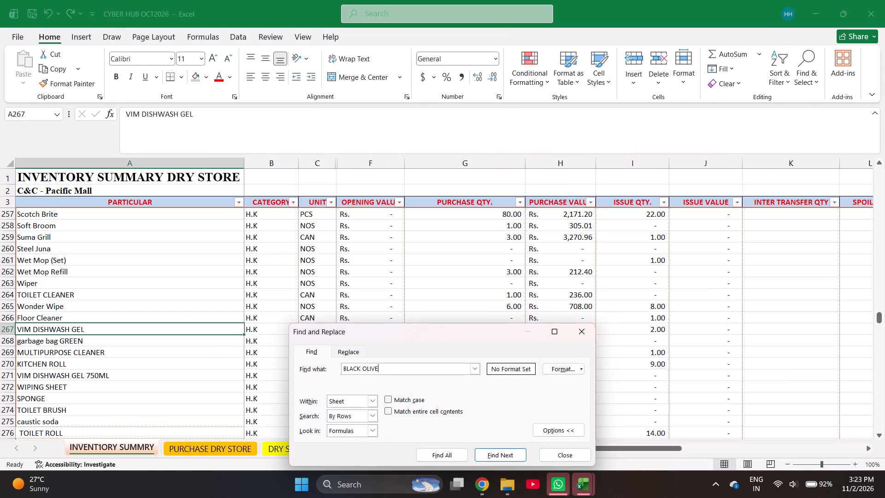
# Find OLIVE in the inventory summary and copy Olive Black Sliced 3kg into the product cell of row 722 on the purchase sheet.
pyautogui.write('OLIVR')
pyautogui.press('Return')
pyautogui.press('Return')
pyautogui.press('BackSpace')
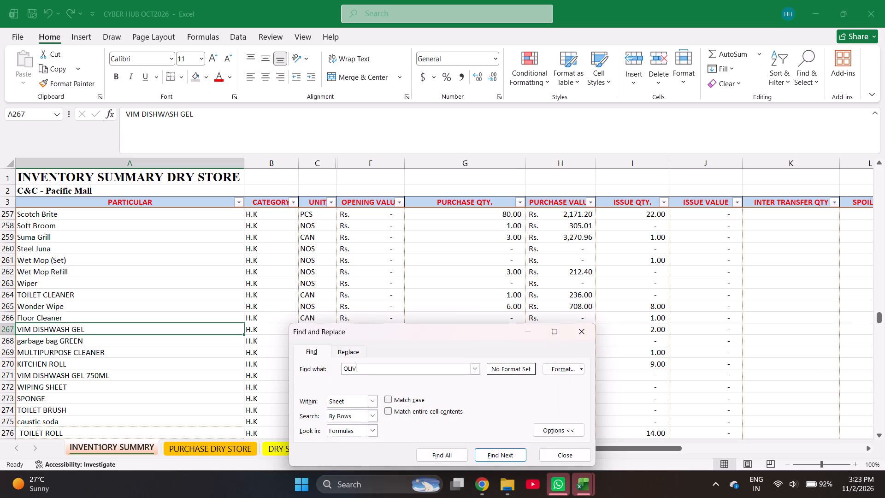
pyautogui.press('e')
pyautogui.press('Return')
pyautogui.press('Return')
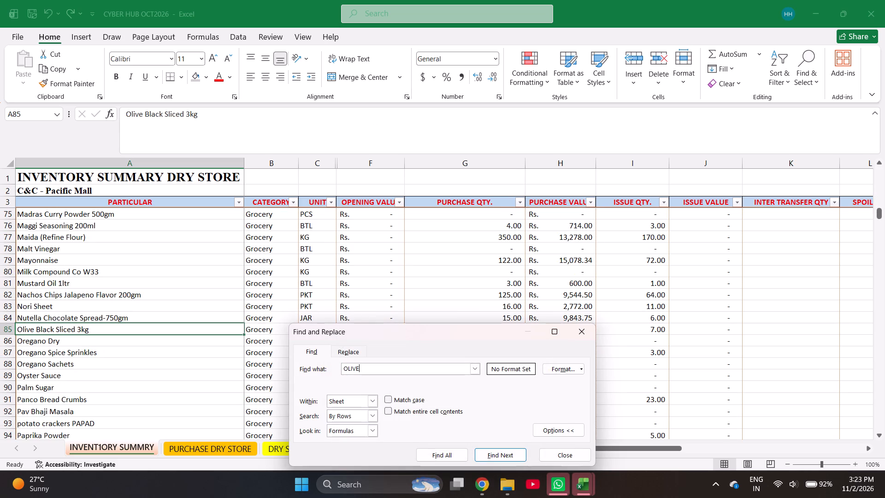
pyautogui.press('Escape')
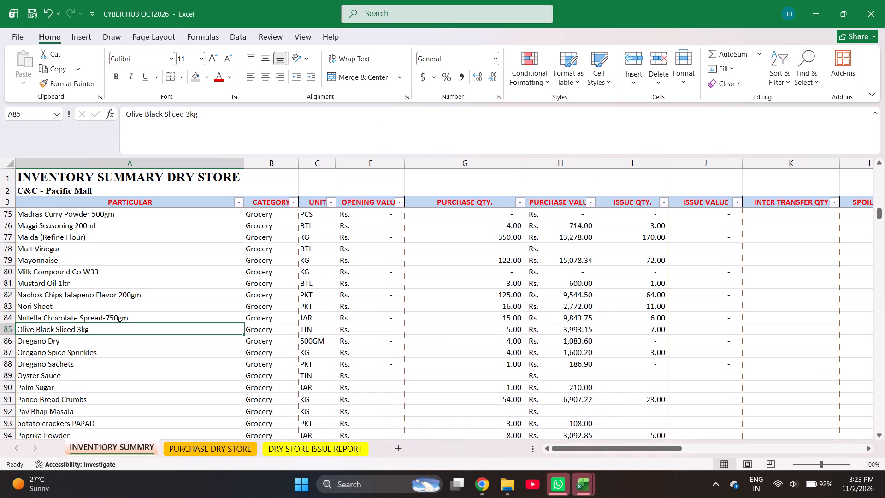
pyautogui.hotkey('ctrl', 'c')
pyautogui.hotkey('ctrl', 'pagedown')
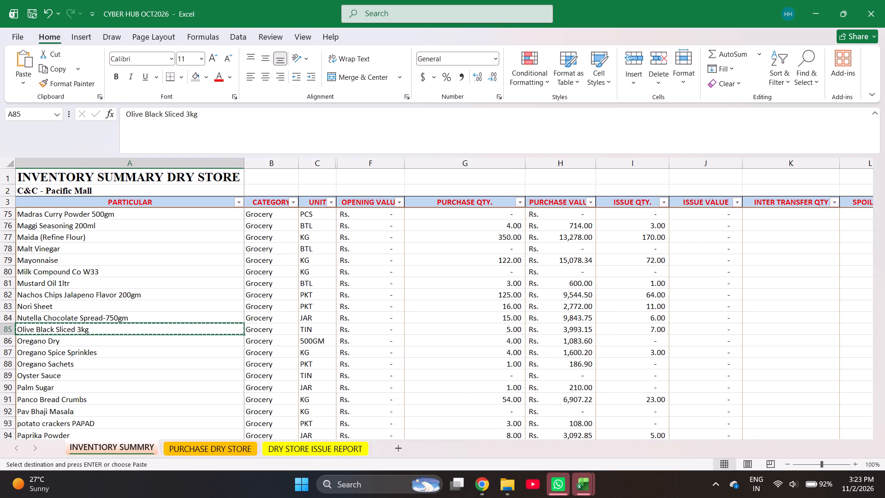
pyautogui.press('Return')
pyautogui.press('Return')
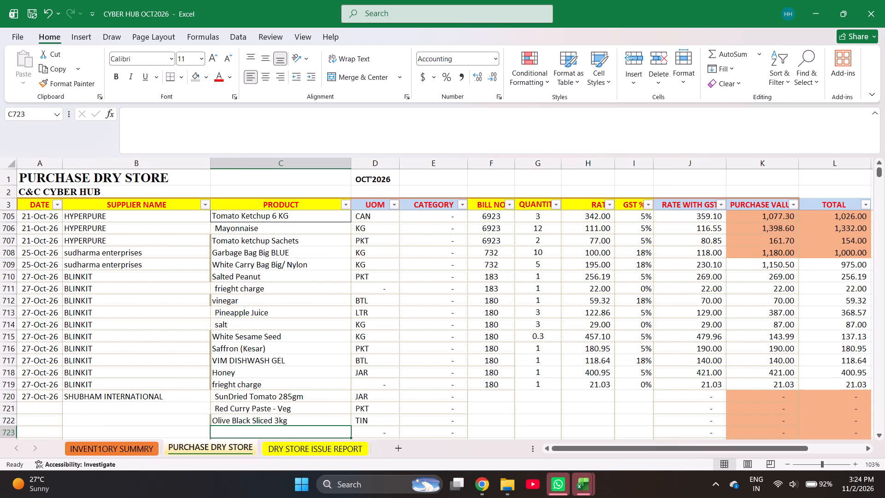
# Enter Paprika Powder as the product in row 723.
pyautogui.write('PP')
pyautogui.press('BackSpace')
pyautogui.press('a')
pyautogui.press('p')
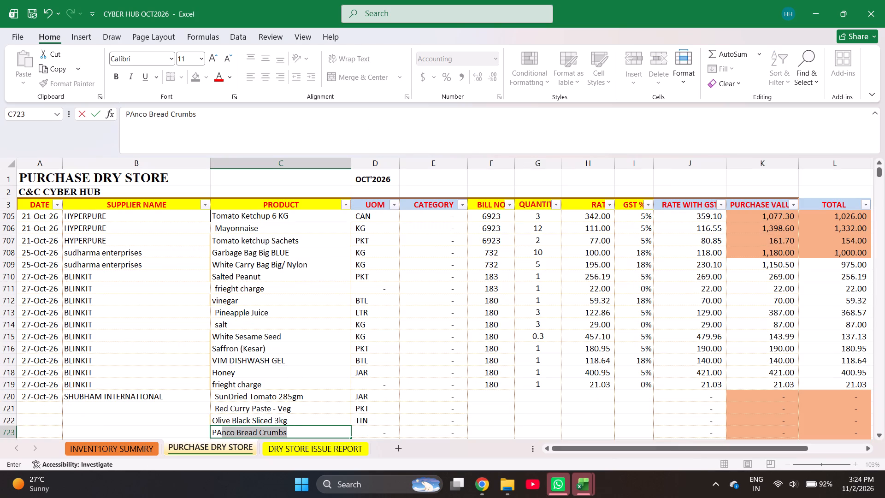
pyautogui.write('RIKA POW')
pyautogui.press('Return')
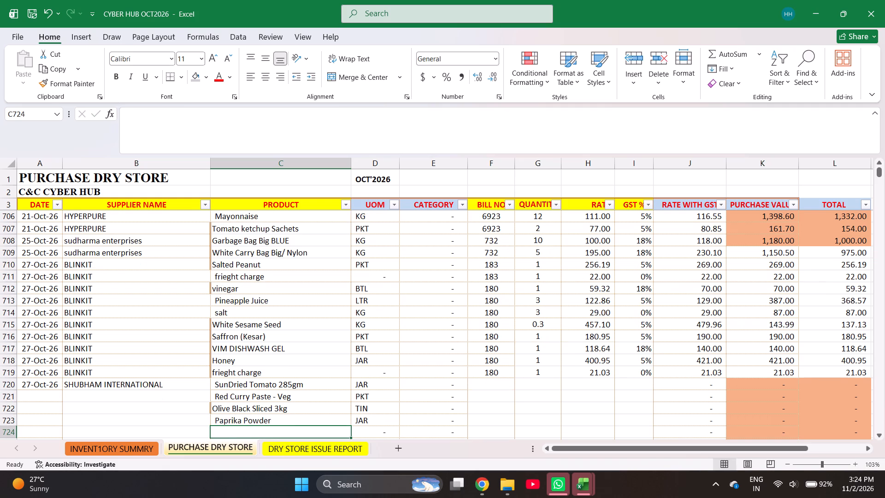
# Search the purchase sheet for TAJ.
pyautogui.hotkey('ctrl', 'Up')
pyautogui.hotkey('ctrl', 'f')
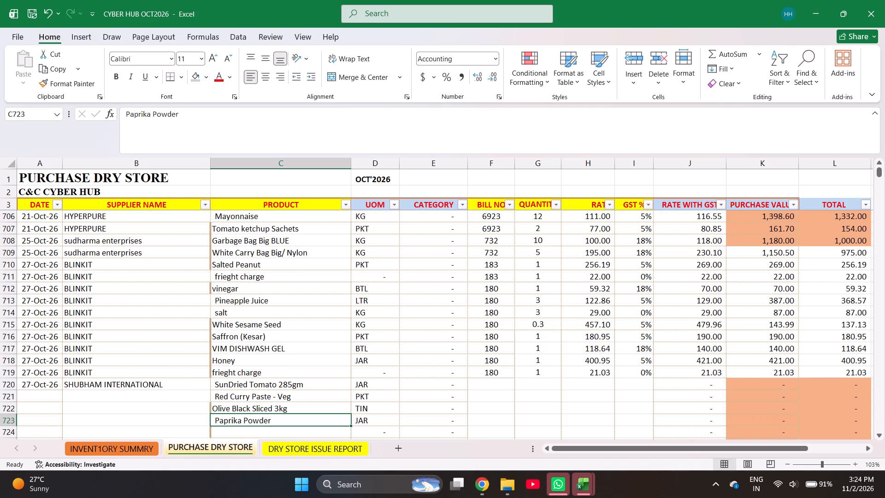
pyautogui.write('TAJ')
pyautogui.press('Return')
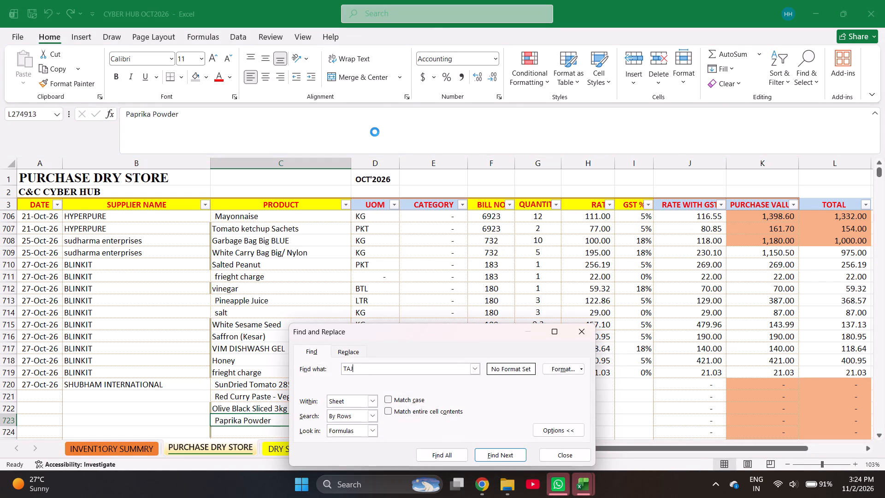
pyautogui.press('Return')
pyautogui.press('Escape')
# Find TAJ in the inventory summary and copy Tea Bags Taj mahal into the product cell of row 724, keeping Paprika Powder in row 723.
pyautogui.hotkey('ctrl', 'pageup')
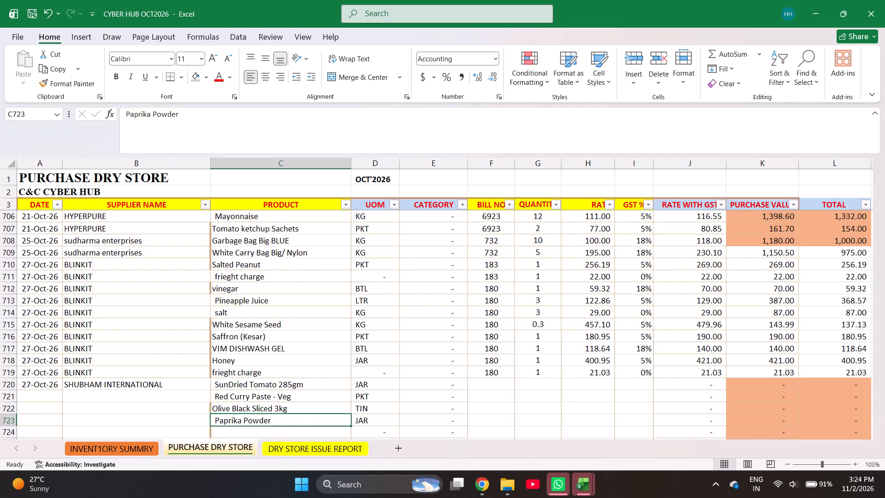
pyautogui.hotkey('ctrl', 'f')
pyautogui.write('TA')
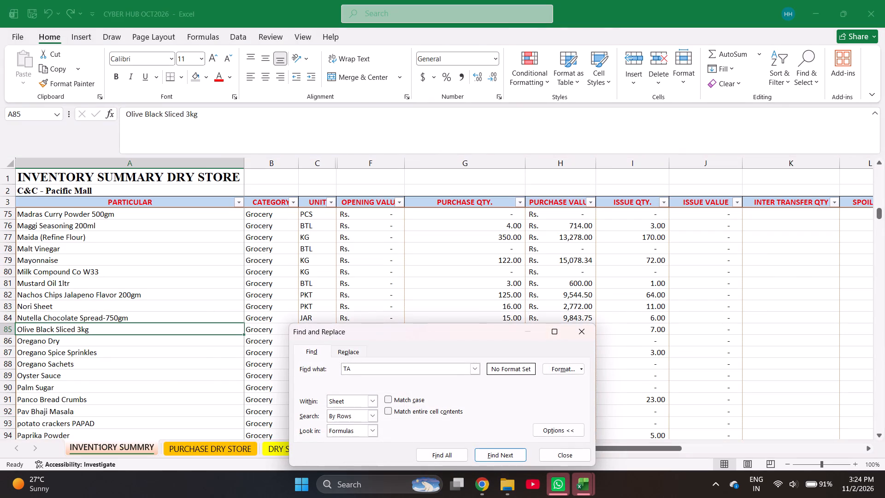
pyautogui.press('j')
pyautogui.press('Return')
pyautogui.press('Escape')
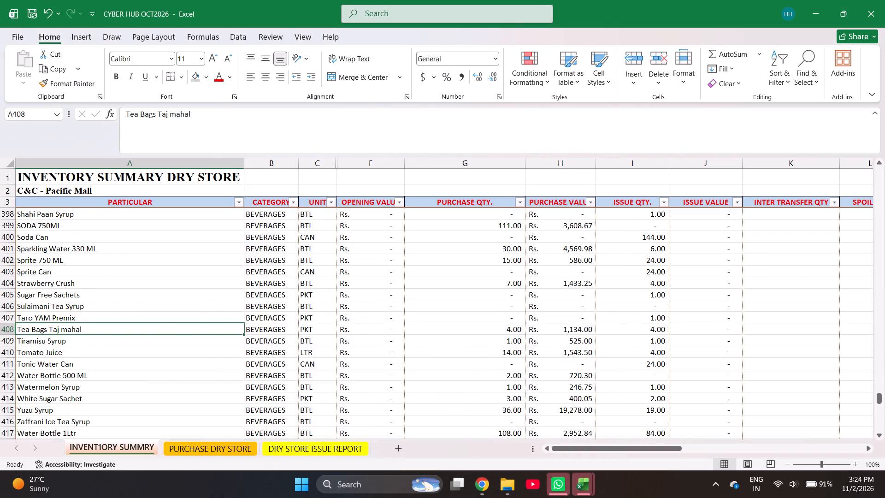
pyautogui.hotkey('ctrl', 'c')
pyautogui.hotkey('ctrl', 'pagedown')
pyautogui.press('Return')
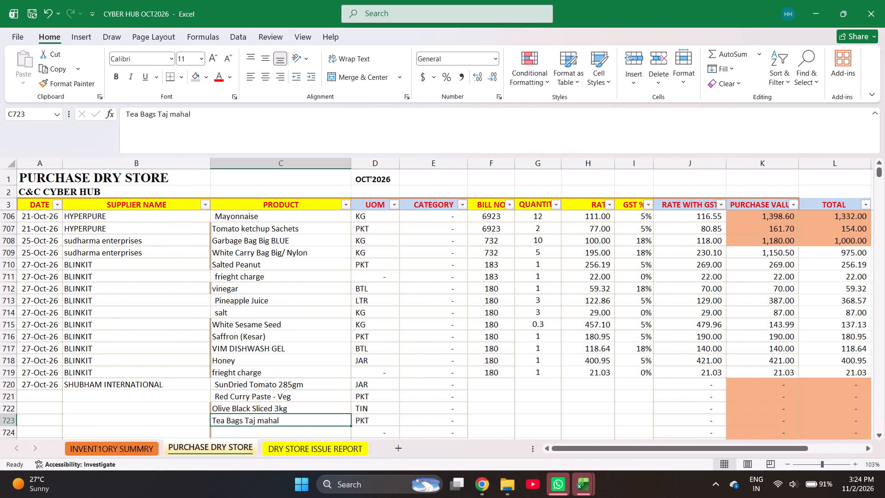
pyautogui.hotkey('ctrl', 'z')
pyautogui.press('Down')
pyautogui.press('Return')
# Enter bill number 2255 for the SHUBHAM INTERNATIONAL line in row 720.
pyautogui.press('Right')
pyautogui.press('Right')
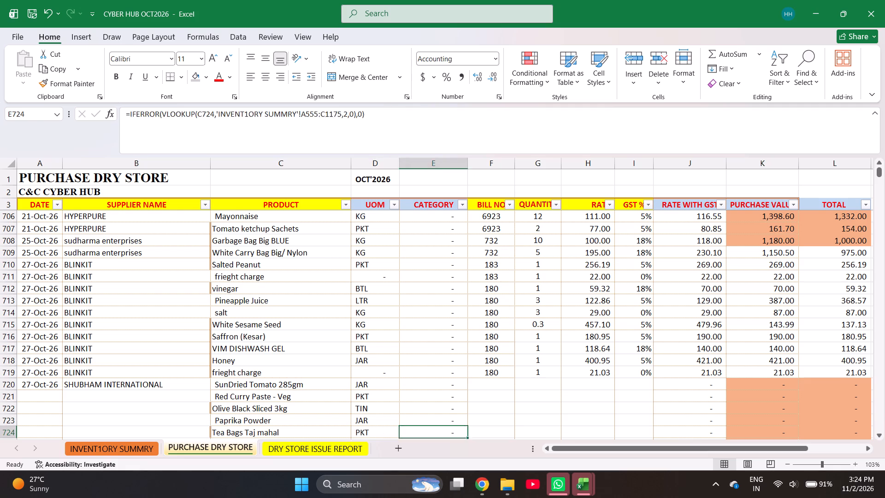
pyautogui.press('Right')
pyautogui.hotkey('ctrl', 'Up')
pyautogui.press('Down')
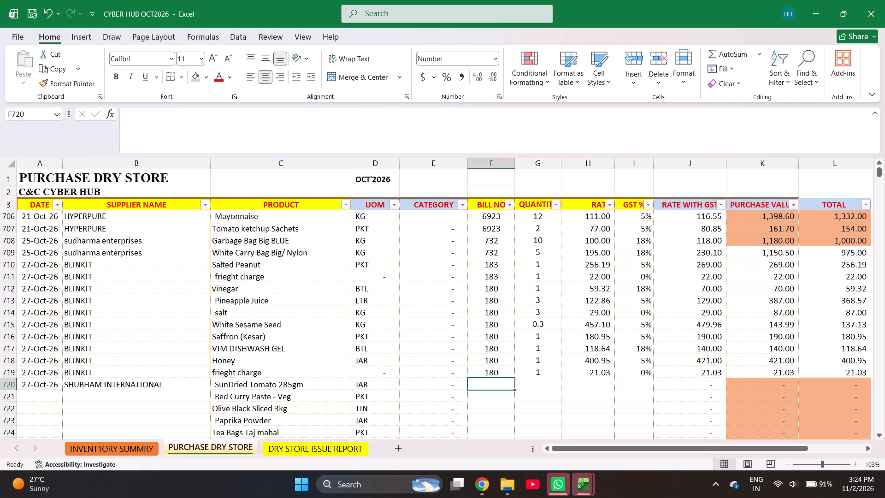
pyautogui.write('2255')
# Enter a quantity of 6 in row 720 and a quantity of 1 in each of rows 721 to 724.
pyautogui.press('Right')
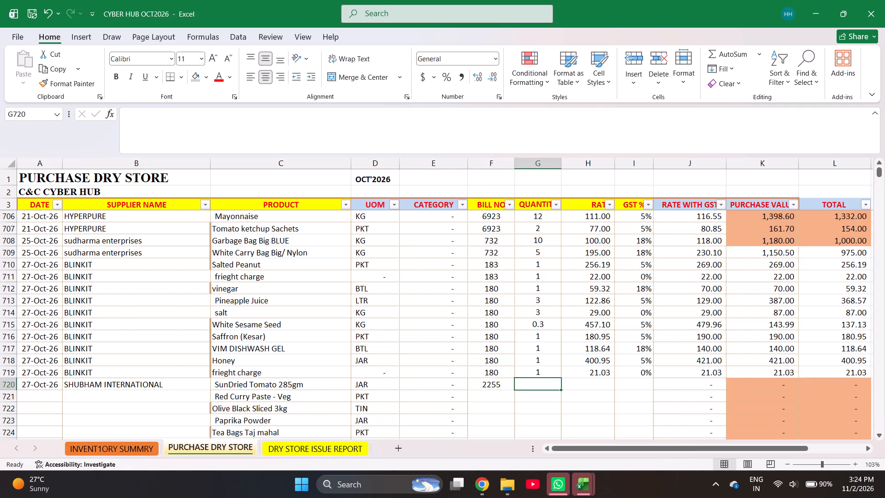
pyautogui.press('6')
pyautogui.press('Return')
pyautogui.press('1')
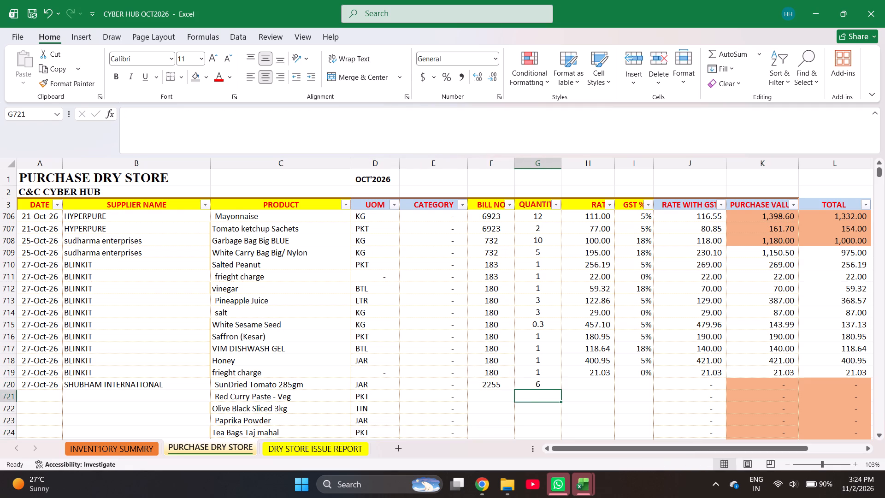
pyautogui.press('Return')
pyautogui.press('1')
pyautogui.press('Return')
pyautogui.press('1')
pyautogui.press('Return')
pyautogui.press('1')
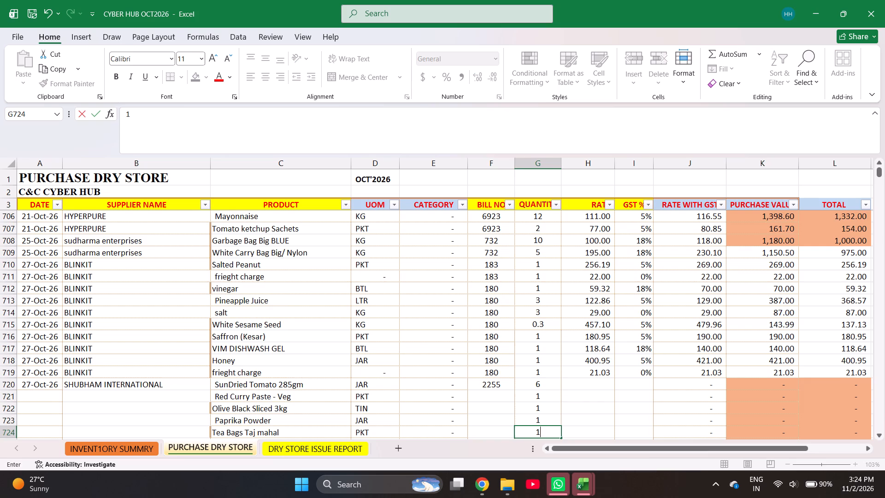
pyautogui.press('Return')
# Enter the rates 205, 450, 775, 381 and 270 in rows 720 to 724.
pyautogui.press('Right')
pyautogui.hotkey('ctrl', 'Up')
pyautogui.press('Down')
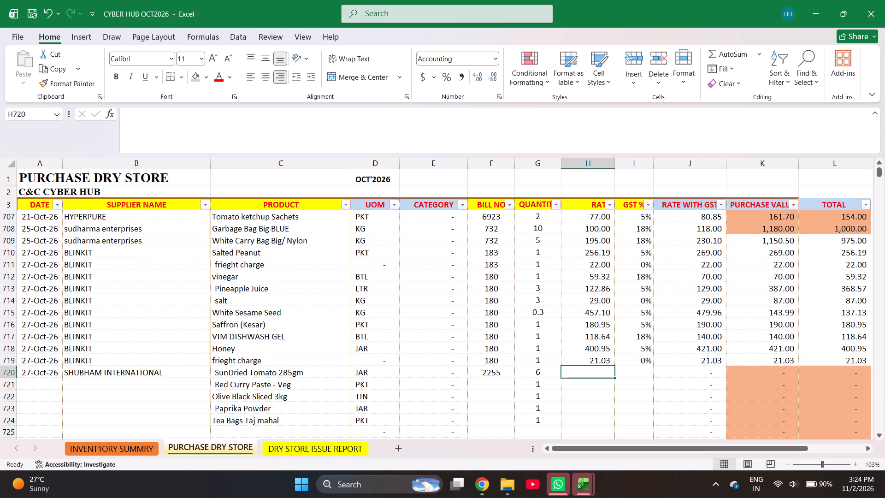
pyautogui.write('205')
pyautogui.press('Return')
pyautogui.write('450')
pyautogui.press('Return')
pyautogui.write('775')
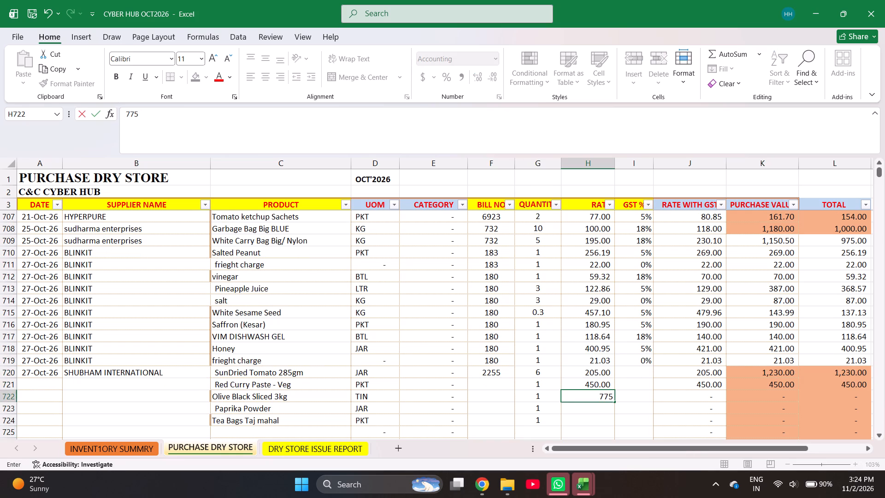
pyautogui.press('Return')
pyautogui.write('381')
pyautogui.press('Return')
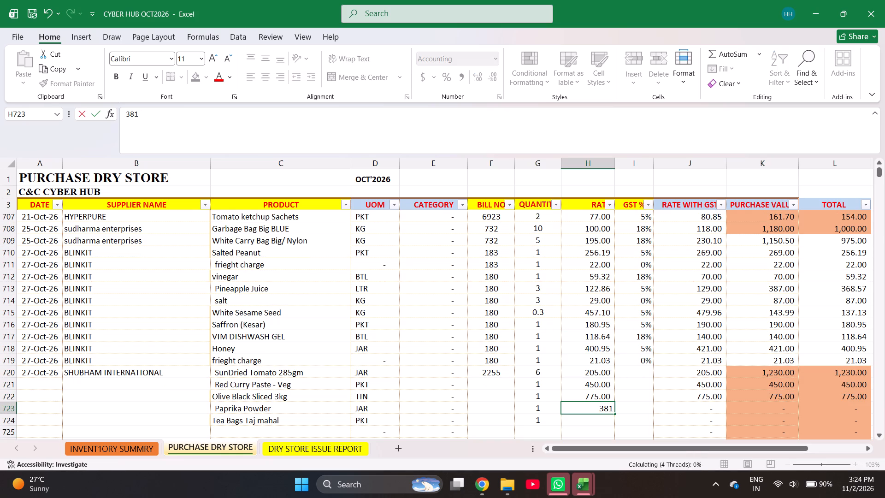
pyautogui.write('270')
# Enter 5% GST for SunDried Tomato in row 720 and fill it down through row 724.
pyautogui.press('Right')
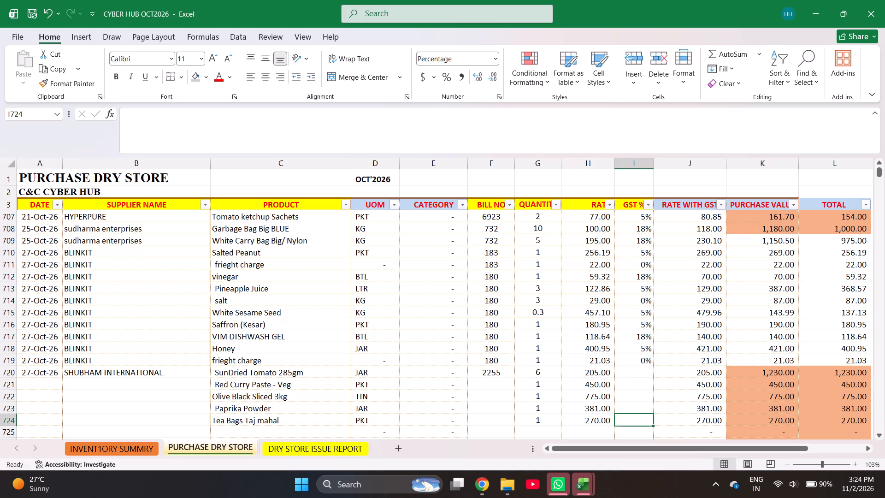
pyautogui.hotkey('ctrl', 'Up')
pyautogui.press('Down')
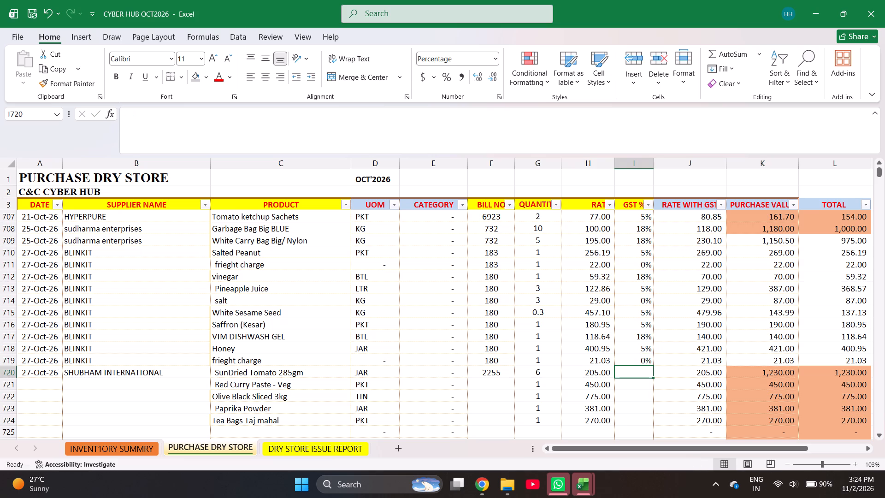
pyautogui.press('5')
pyautogui.hotkey('shift', 'Down')
pyautogui.hotkey('shift', 'Down')
pyautogui.hotkey('shift', 'Down')
pyautogui.hotkey('shift', 'Down')
pyautogui.hotkey('shift', 'Down')
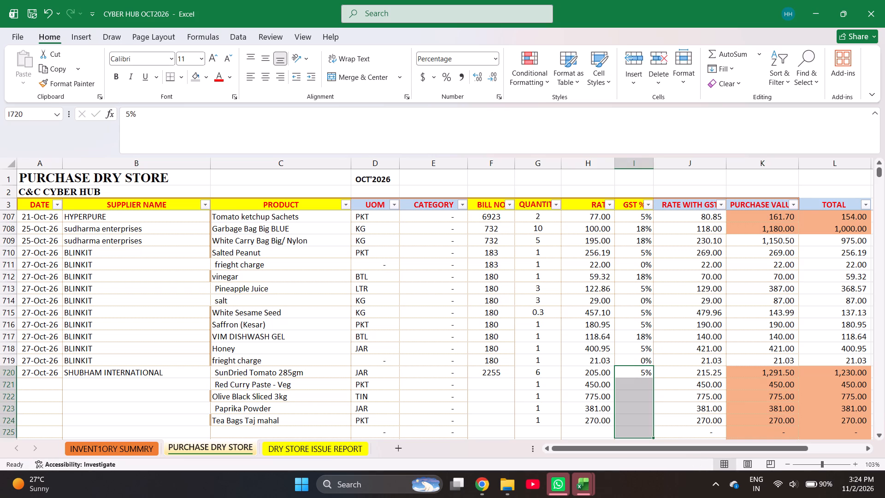
pyautogui.hotkey('shift', 'Up')
pyautogui.hotkey('ctrl', 'd')
# Fill the 27-Oct-26 date and the SHUBHAM INTERNATIONAL supplier name from row 720 down through row 724.
pyautogui.hotkey('ctrl', 'Left')
pyautogui.hotkey('ctrl', 'Left')
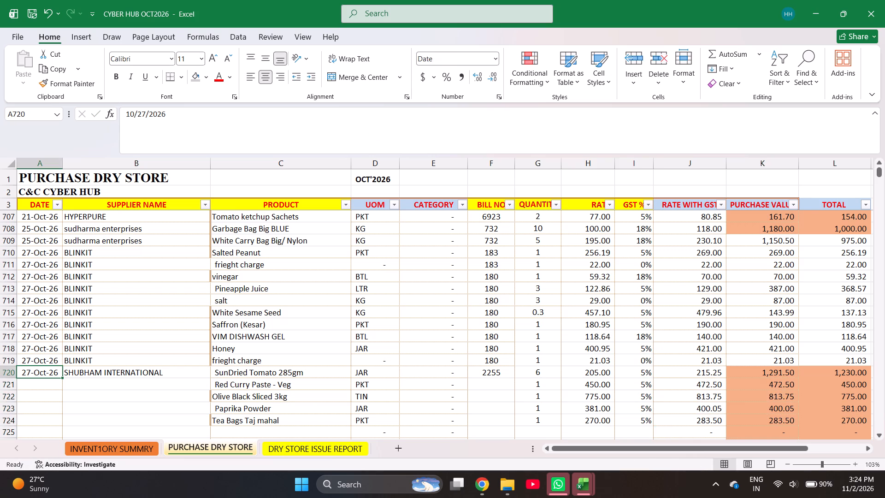
pyautogui.hotkey('shift', 'Right')
pyautogui.hotkey('shift', 'Down')
pyautogui.hotkey('shift', 'Down')
pyautogui.hotkey('shift', 'Down')
pyautogui.hotkey('shift', 'Down')
pyautogui.hotkey('ctrl', 'd')
pyautogui.press('Down')
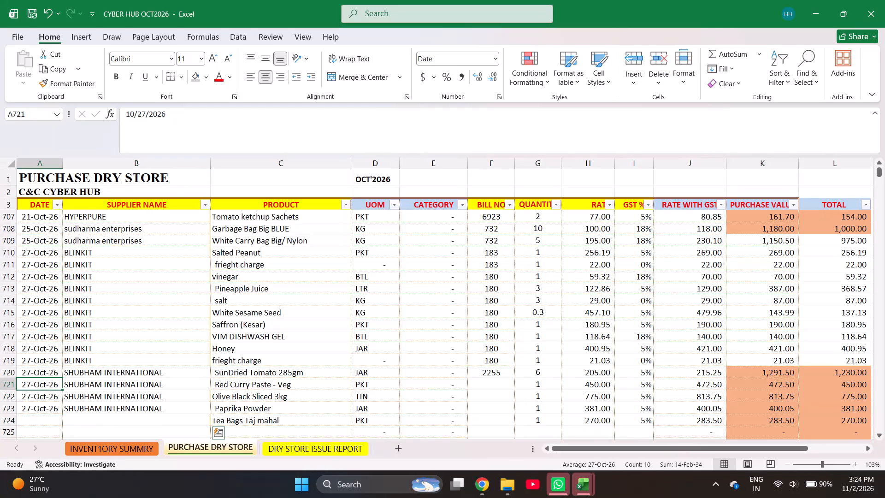
# Fill bill number 2255 from row 720 down through row 724.
pyautogui.hotkey('ctrl', 'Right')
pyautogui.press('Right')
pyautogui.press('Up')
pyautogui.hotkey('shift', 'Down')
pyautogui.hotkey('shift', 'Down')
pyautogui.hotkey('shift', 'Down')
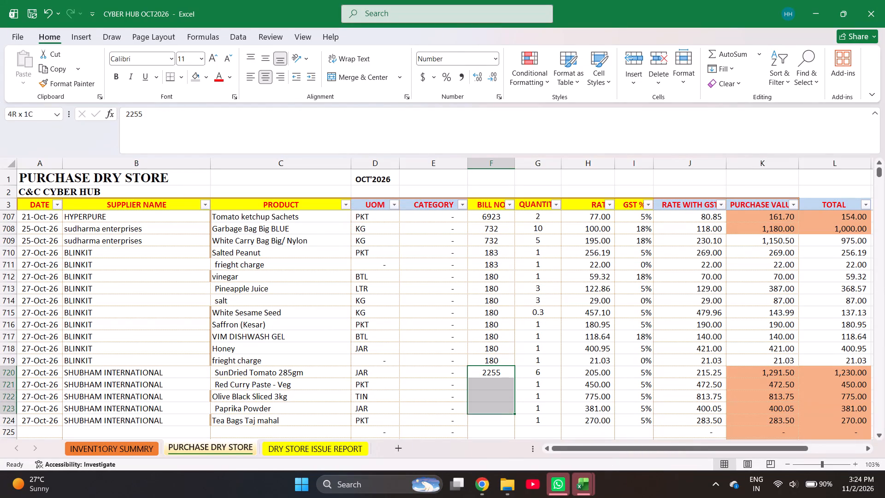
pyautogui.hotkey('shift', 'Down')
pyautogui.hotkey('ctrl', 'd')
# Check the combined purchase value of the SHUBHAM INTERNATIONAL lines in rows 720 to 724.
pyautogui.press('Right')
pyautogui.press('Right')
pyautogui.press('Right')
pyautogui.press('Right')
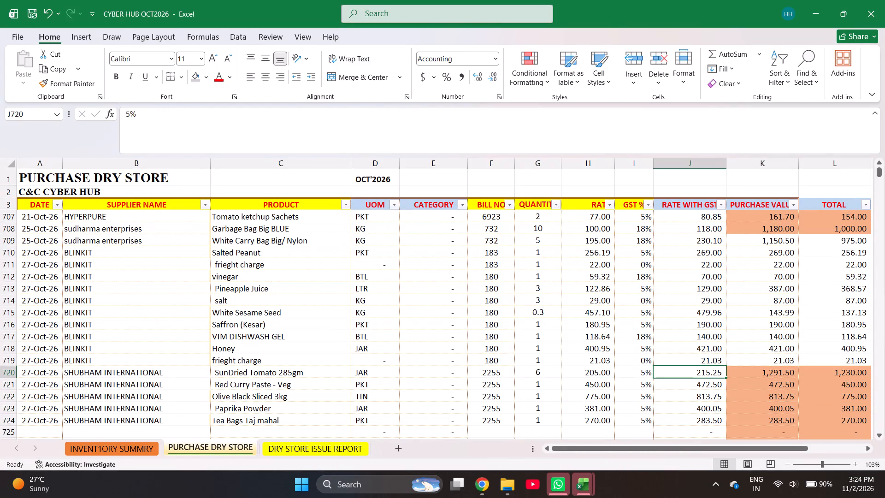
pyautogui.press('Right')
pyautogui.press('Right')
pyautogui.press('Left')
pyautogui.hotkey('shift', 'Down')
pyautogui.hotkey('shift', 'Down')
pyautogui.hotkey('shift', 'Down')
pyautogui.hotkey('shift', 'Down')
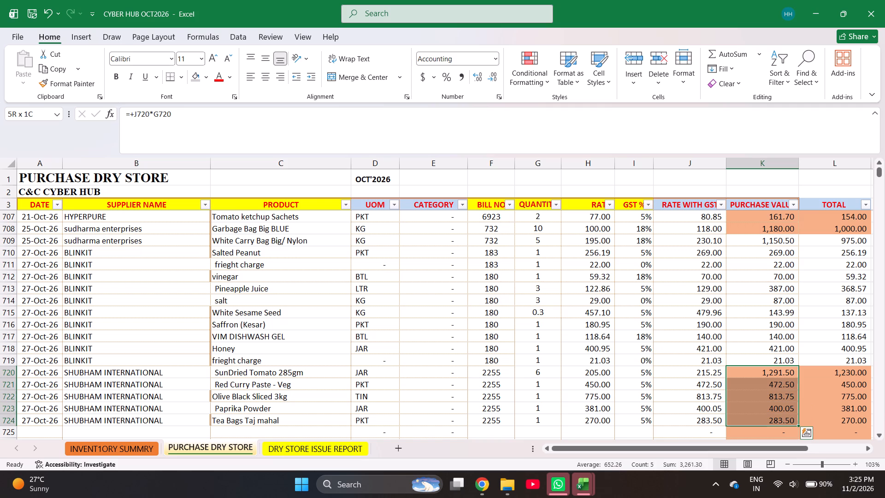
# Start row 725 with the date 27-Oct-26 copied from above and the supplier DELIVERIT.
pyautogui.hotkey('ctrl', 'Left')
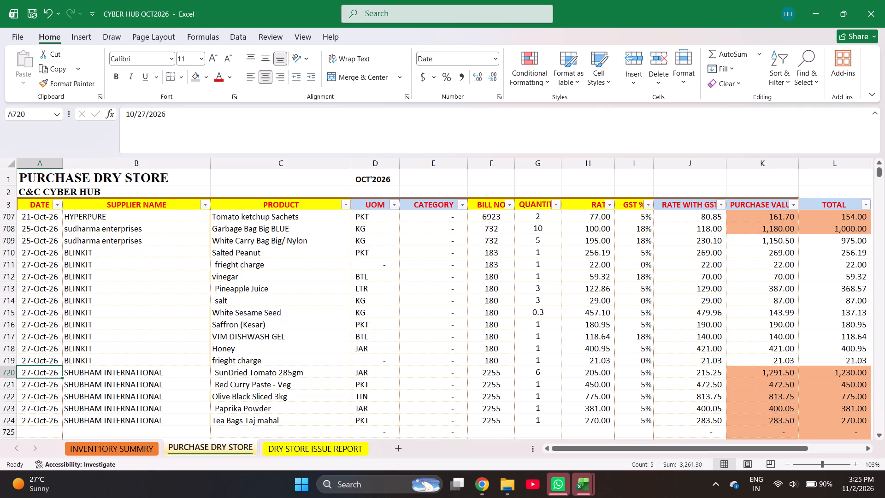
pyautogui.hotkey('ctrl', 'Down')
pyautogui.press('Down')
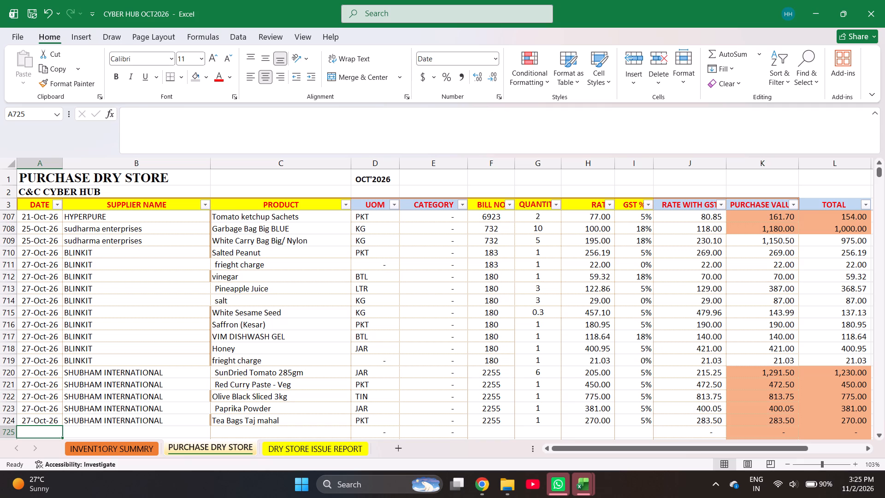
pyautogui.hotkey('ctrl', 'd')
pyautogui.press('Right')
pyautogui.write('DE')
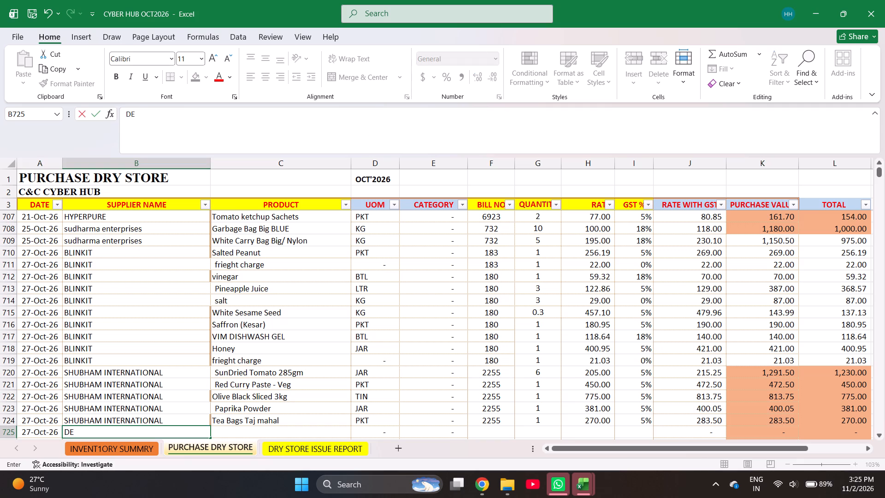
pyautogui.write('LI')
pyautogui.write('VER')
pyautogui.write('IT')
pyautogui.press('Right')
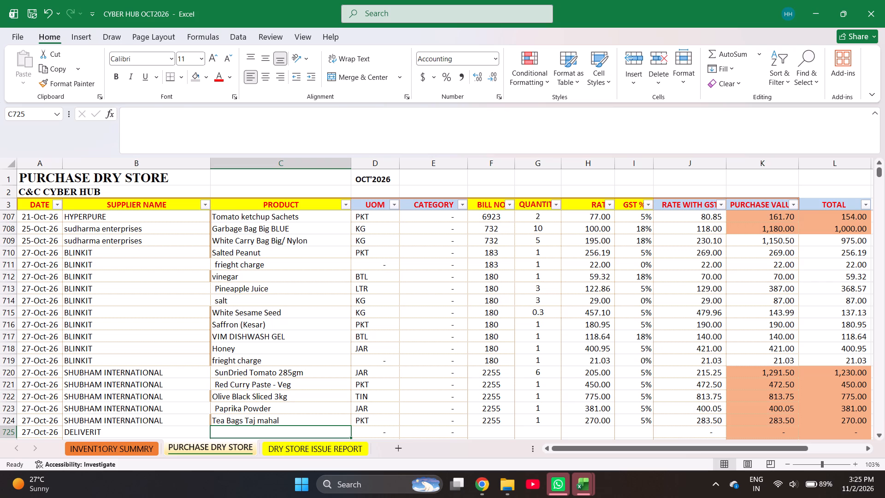
# Find REFIN in the inventory summary and copy Refined oil 15 kg into the product cell of row 725.
pyautogui.hotkey('ctrl', 'pageup')
pyautogui.hotkey('ctrl', 'f')
pyautogui.write('REF')
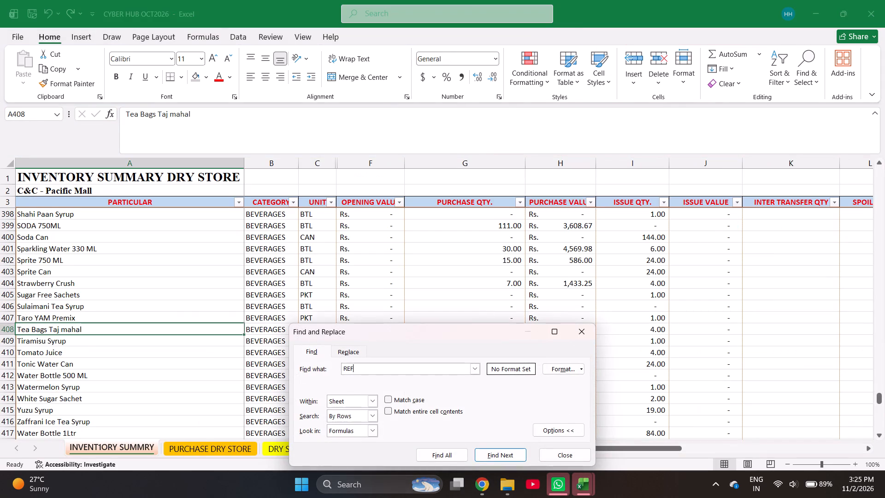
pyautogui.press('Return')
pyautogui.write('IN')
pyautogui.press('Return')
pyautogui.press('Return')
pyautogui.press('Return')
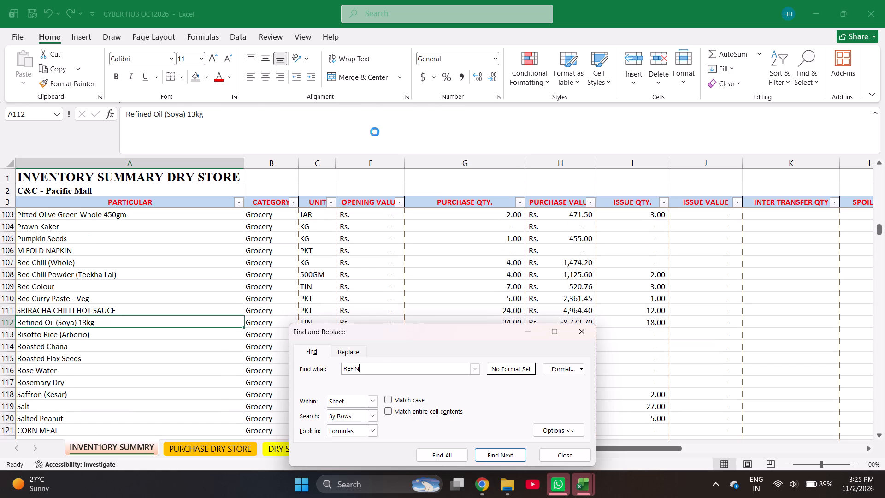
pyautogui.press('Escape')
pyautogui.hotkey('ctrl', 'c')
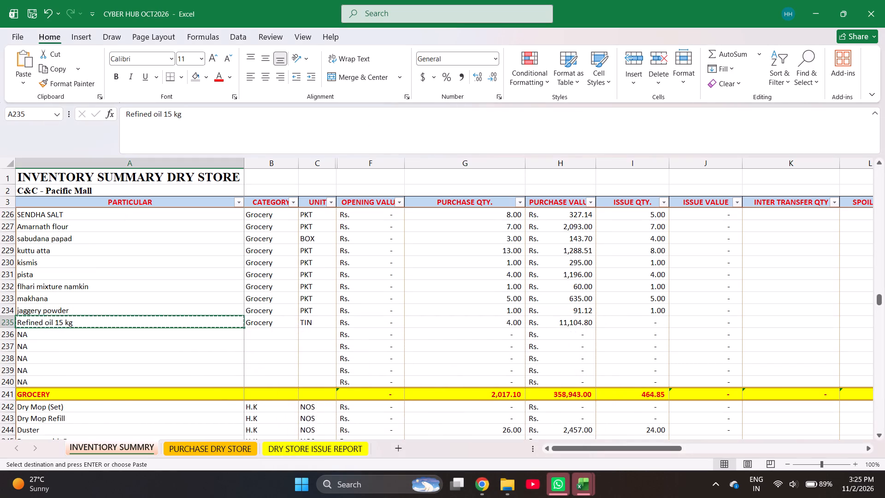
pyautogui.hotkey('ctrl', 'pagedown')
pyautogui.press('Return')
pyautogui.press('Return')
# Enter bill number 4607 and a quantity of 1 for the DELIVERIT line in row 725.
pyautogui.press('Right')
pyautogui.press('Right')
pyautogui.press('Right')
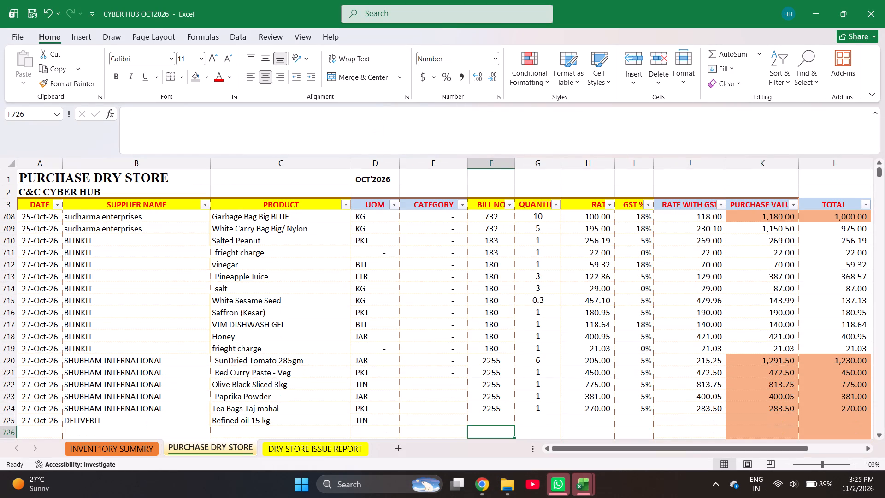
pyautogui.press('Up')
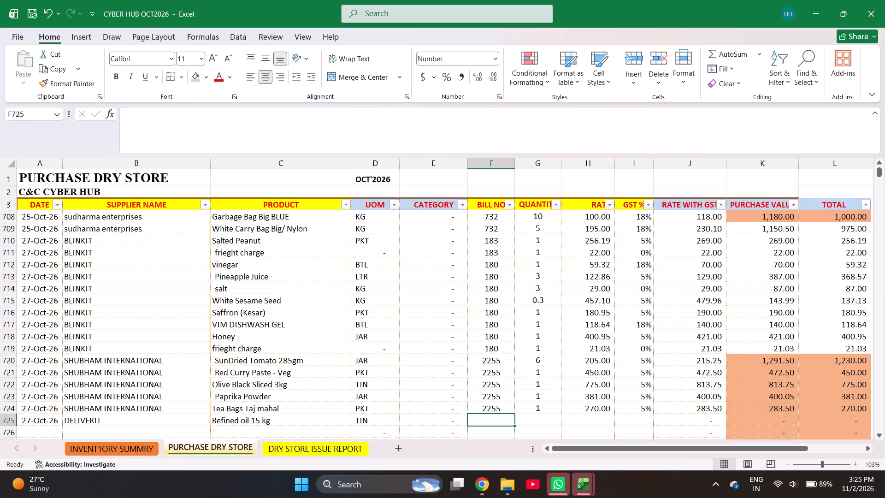
pyautogui.write('4607')
pyautogui.press('pagedown')
pyautogui.press('Right')
pyautogui.press('pageup')
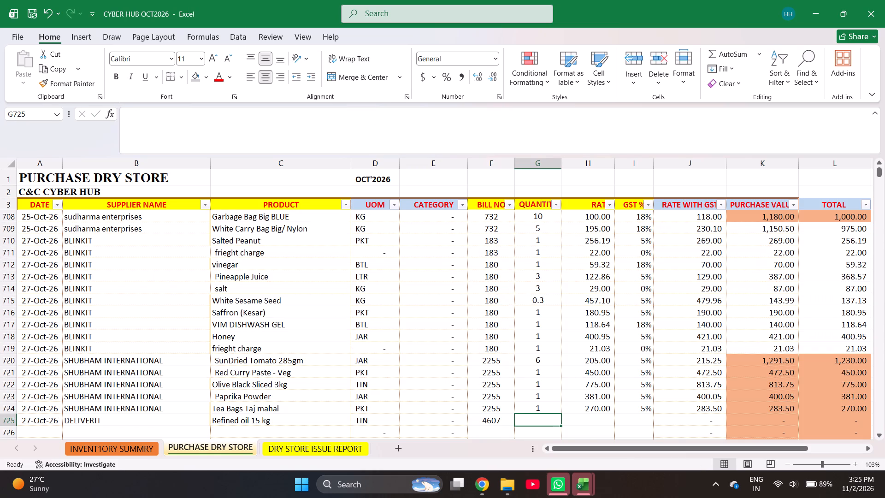
pyautogui.press('1')
pyautogui.press('Right')
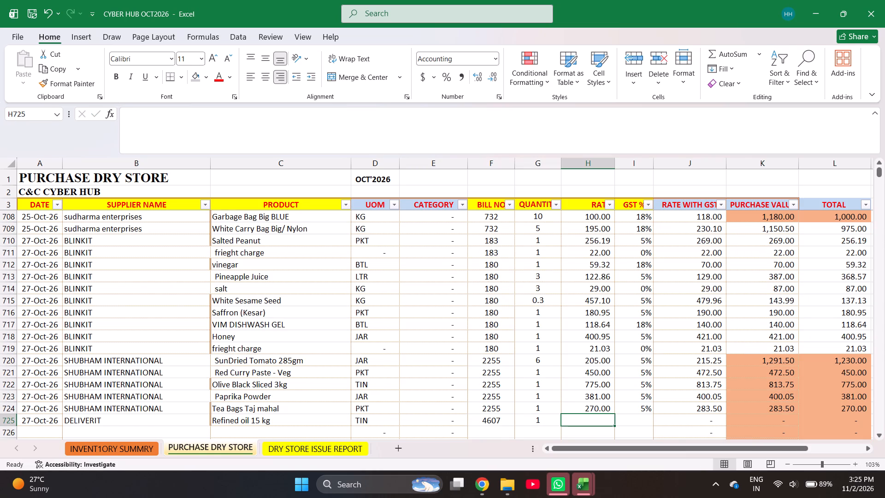
# Enter a rate of 2523.81 and 5% GST for Refined oil 15 kg in row 725.
pyautogui.write('253')
pyautogui.write('21')
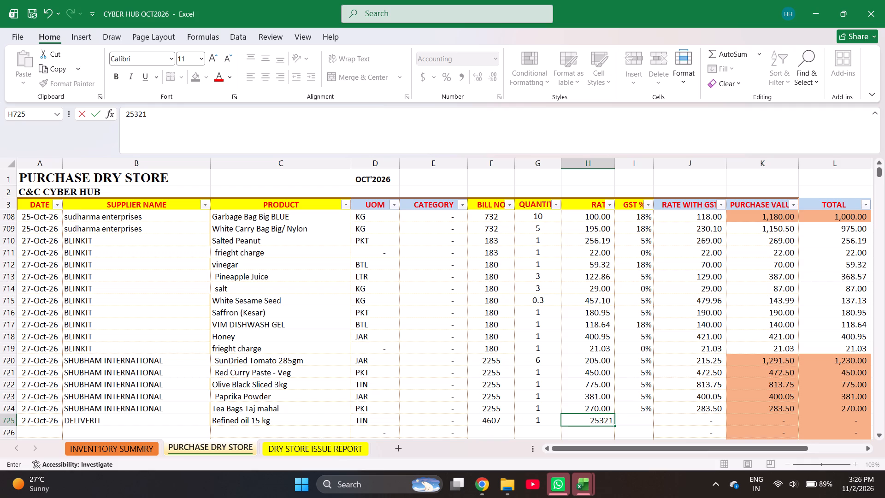
pyautogui.press('BackSpace')
pyautogui.press('BackSpace')
pyautogui.press('BackSpace')
pyautogui.write('23.21')
pyautogui.press('BackSpace')
pyautogui.press('BackSpace')
pyautogui.write('81')
pyautogui.press('Right')
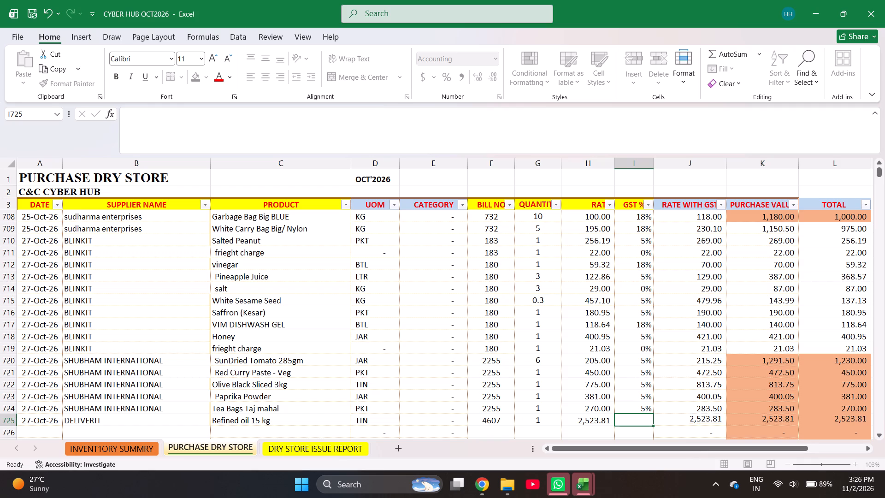
pyautogui.press('5')
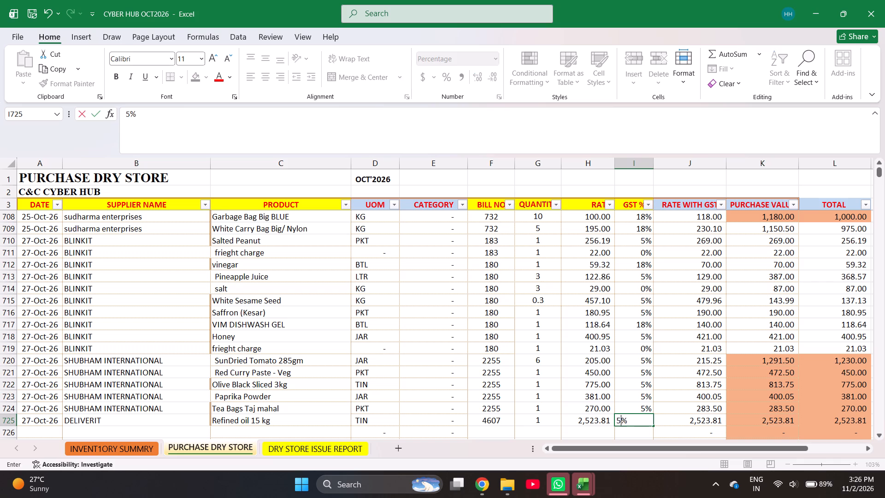
pyautogui.press('Right')
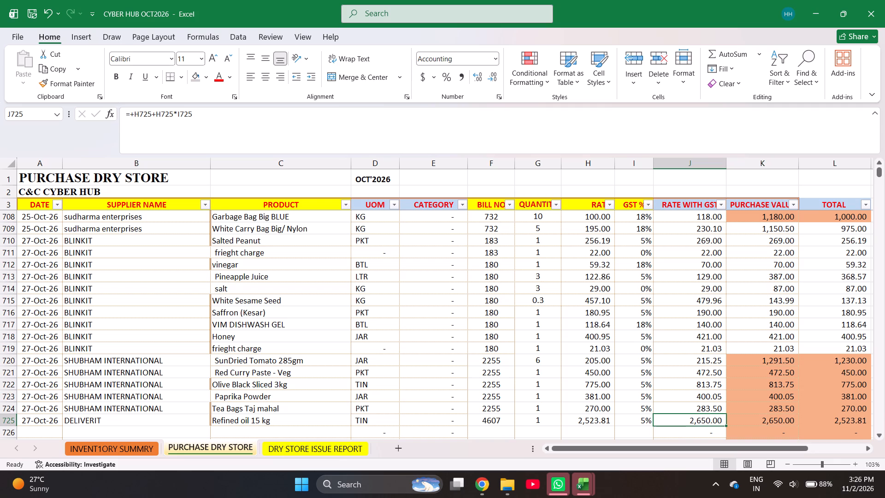
# Search the inventory summary sheet for EGG.
pyautogui.hotkey('ctrl', 'pageup')
pyautogui.hotkey('ctrl', 'f')
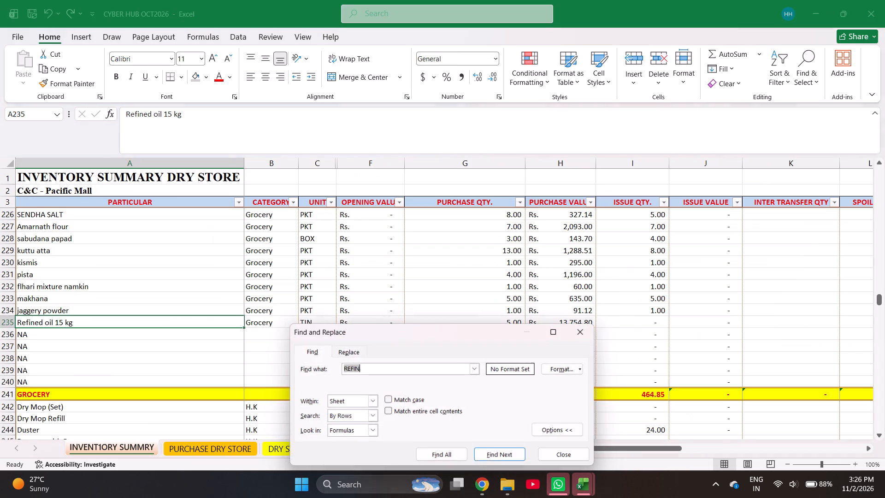
pyautogui.write('EF]')
pyautogui.press('BackSpace')
pyautogui.press('BackSpace')
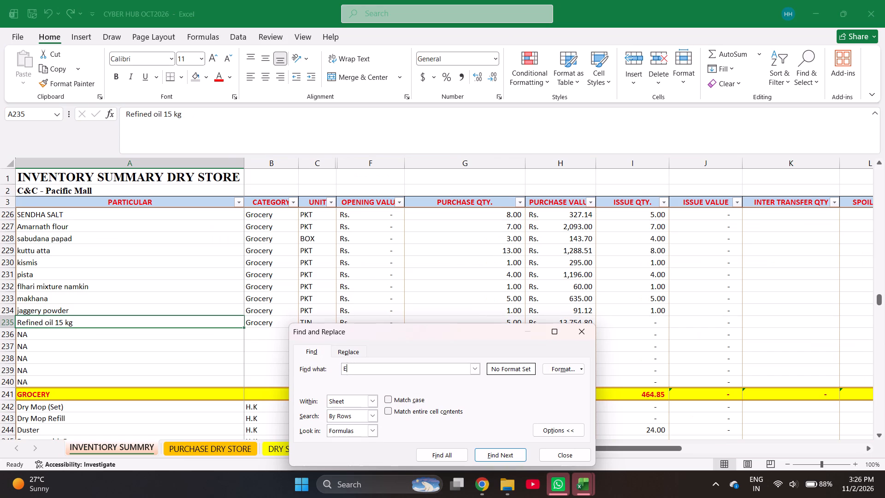
pyautogui.write('GG')
pyautogui.press('Return')
pyautogui.press('Return')
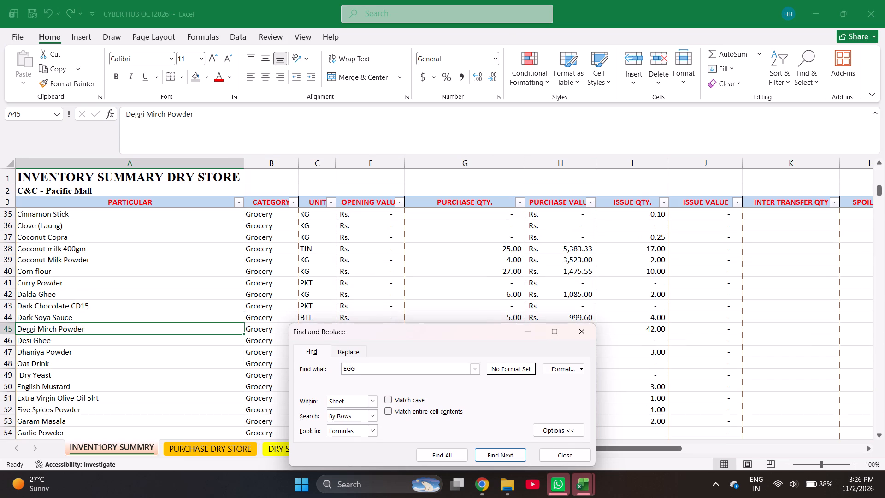
pyautogui.press('Return')
pyautogui.press('Return')
pyautogui.press('Return')
# Search the inventory summary sheet for ZERO.
pyautogui.press('BackSpace')
pyautogui.press('BackSpace')
pyautogui.press('BackSpace')
pyautogui.press('BackSpace')
pyautogui.press('BackSpace')
pyautogui.press('BackSpace')
pyautogui.press('BackSpace')
pyautogui.press('BackSpace')
pyautogui.press('BackSpace')
pyautogui.press('BackSpace')
pyautogui.press('BackSpace')
pyautogui.press('BackSpace')
pyautogui.press('BackSpace')
pyautogui.press('BackSpace')
pyautogui.press('BackSpace')
pyautogui.press('BackSpace')
pyautogui.press('BackSpace')
pyautogui.press('BackSpace')
pyautogui.press('BackSpace')
pyautogui.write('ZERO')
pyautogui.press('Return')
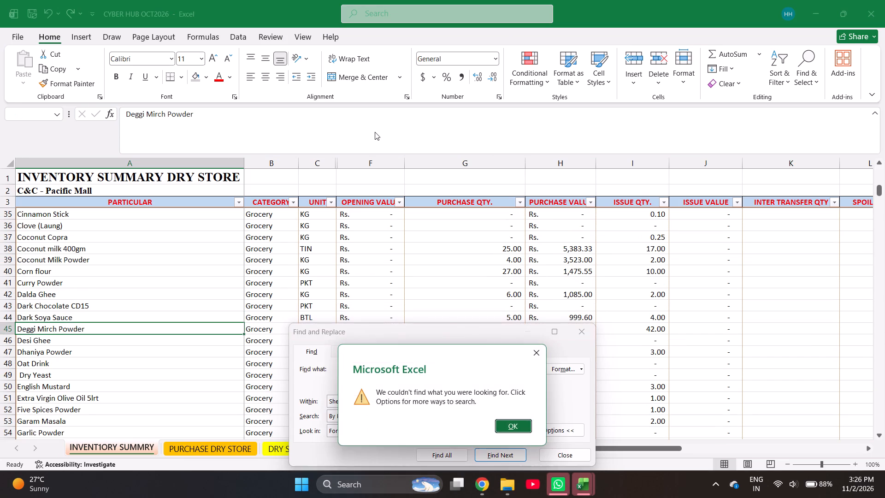
pyautogui.press('Return')
pyautogui.press('Escape')
# Enter ZERO EGG REPLACER as a new item in row 236 of the inventory summary, replacing the first NA placeholder below Refined oil 15 kg.
pyautogui.press('Down')
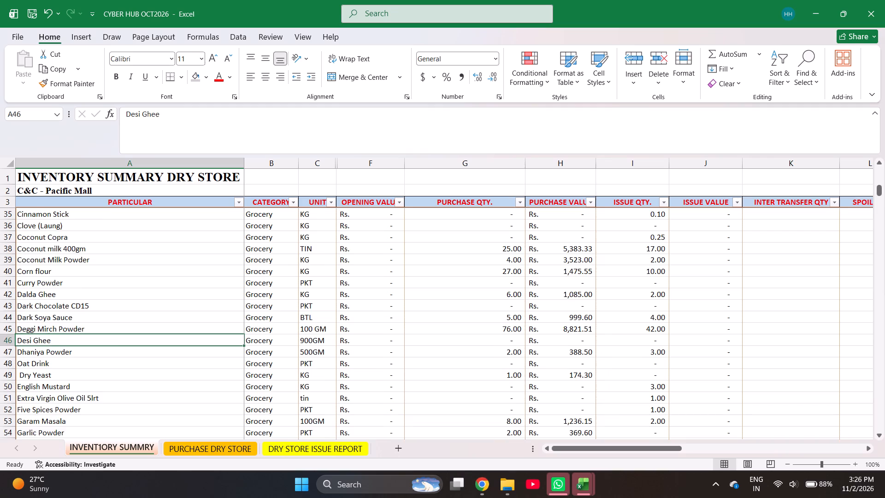
pyautogui.press('pagedown')
pyautogui.press('pagedown')
pyautogui.press('pagedown')
pyautogui.press('pagedown')
pyautogui.press('pagedown')
pyautogui.press('pagedown')
pyautogui.press('pagedown')
pyautogui.press('pagedown')
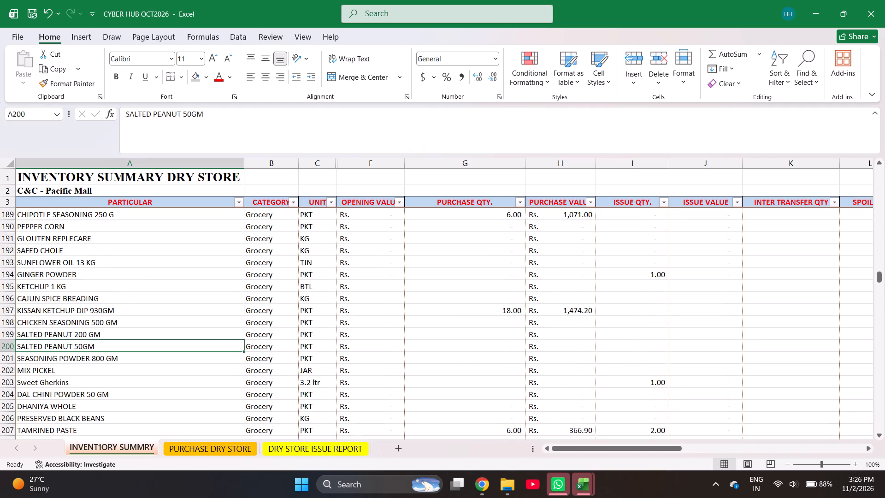
pyautogui.press('pagedown')
pyautogui.press('pagedown')
pyautogui.press('pagedown')
pyautogui.press('pageup')
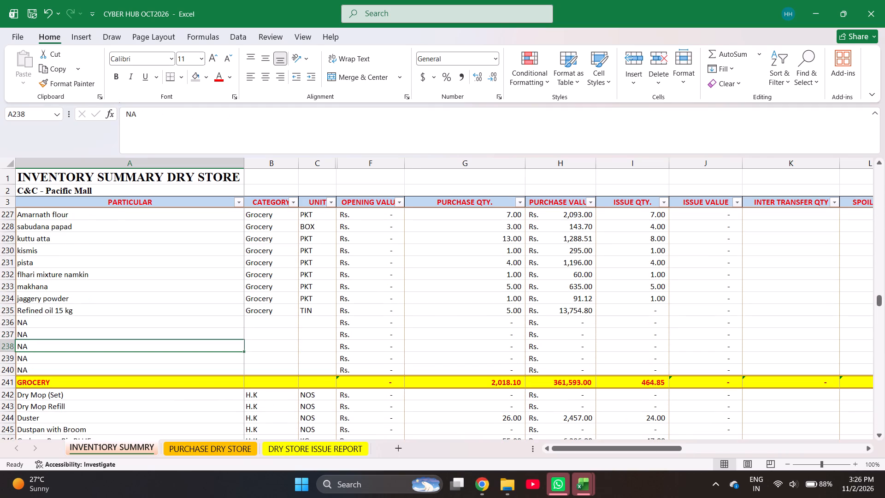
pyautogui.press('Up')
pyautogui.press('Up')
pyautogui.write('ZERO EFFF')
pyautogui.press('space')
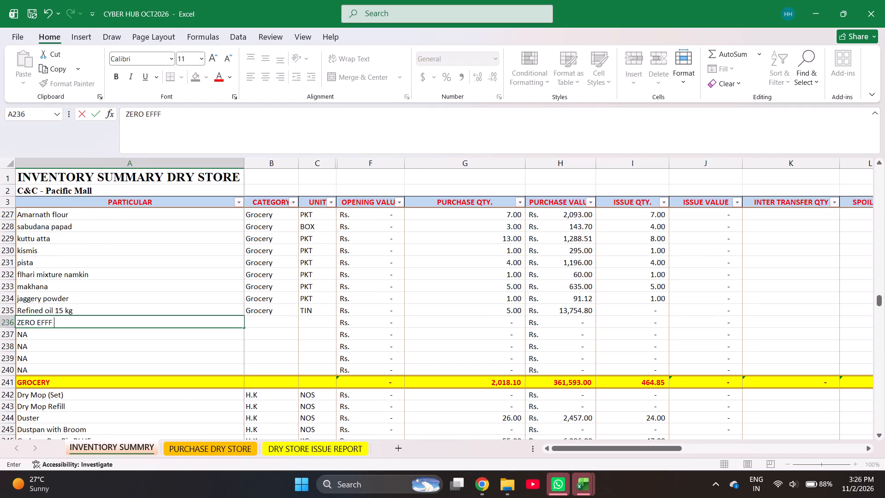
pyautogui.press('BackSpace')
pyautogui.press('BackSpace')
pyautogui.press('BackSpace')
pyautogui.press('BackSpace')
pyautogui.press('BackSpace')
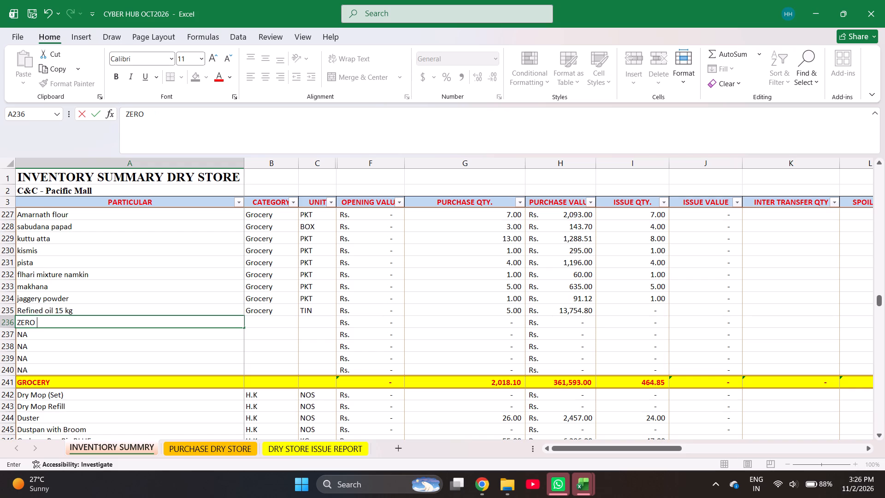
pyautogui.press('e')
pyautogui.write('GG REP')
pyautogui.press('BackSpace')
pyautogui.write('LACER')
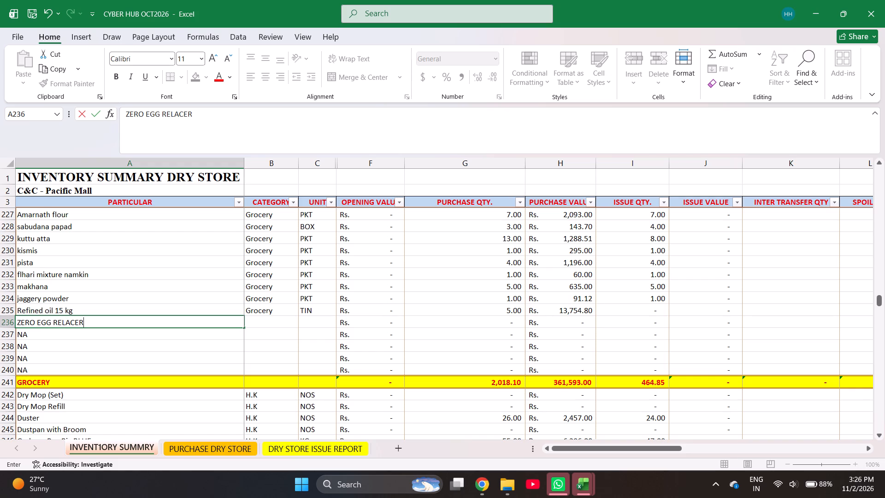
pyautogui.write('\\\\\\')
pyautogui.press('BackSpace')
pyautogui.press('BackSpace')
pyautogui.press('BackSpace')
pyautogui.press('BackSpace')
pyautogui.press('BackSpace')
pyautogui.press('BackSpace')
pyautogui.press('BackSpace')
pyautogui.press('BackSpace')
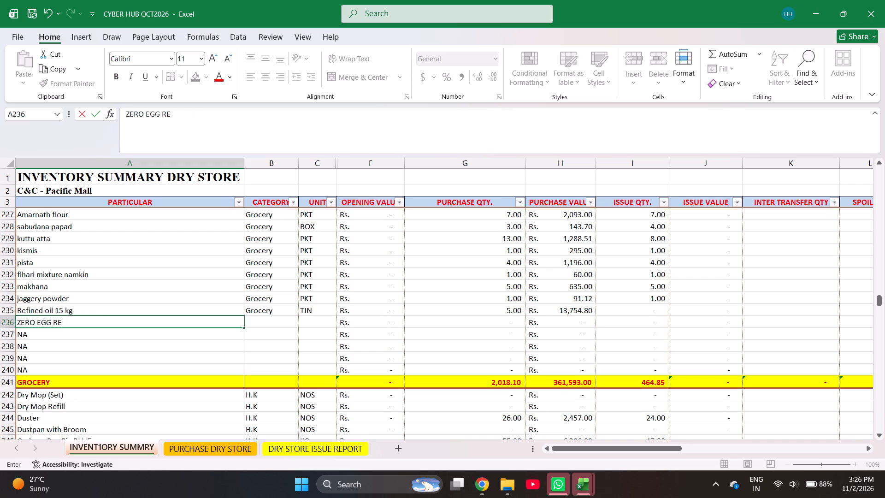
pyautogui.press('p')
pyautogui.write('LACER')
pyautogui.press('Right')
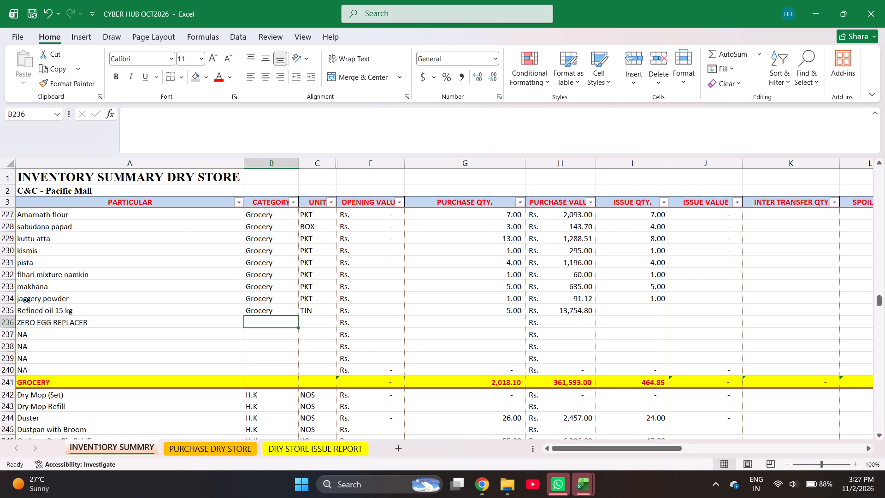
# Fill the category Grocery from the row above and enter the unit PKT for ZERO EGG REPLACER in row 236.
pyautogui.hotkey('ctrl', 'd')
pyautogui.press('Right')
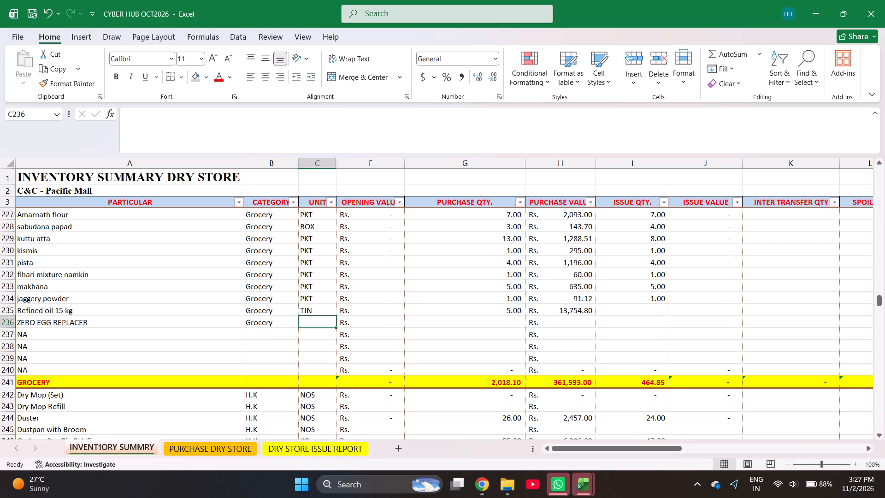
pyautogui.write('PK')
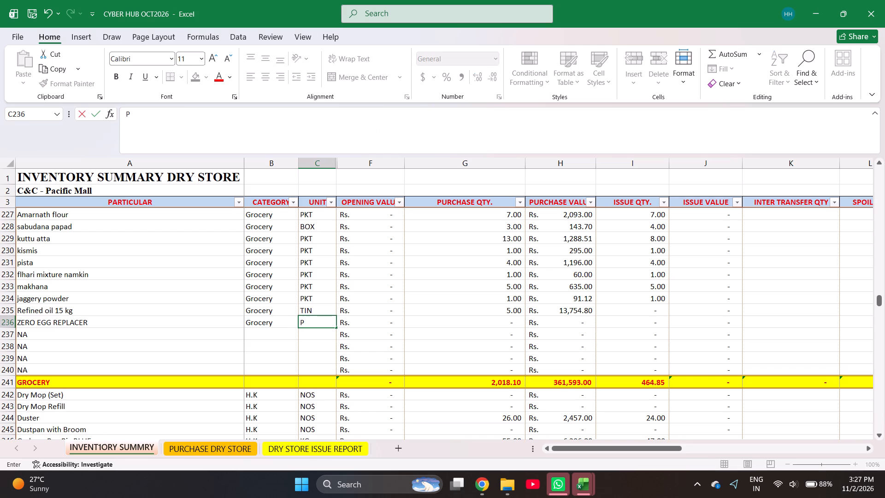
pyautogui.press('Return')
pyautogui.press('Up')
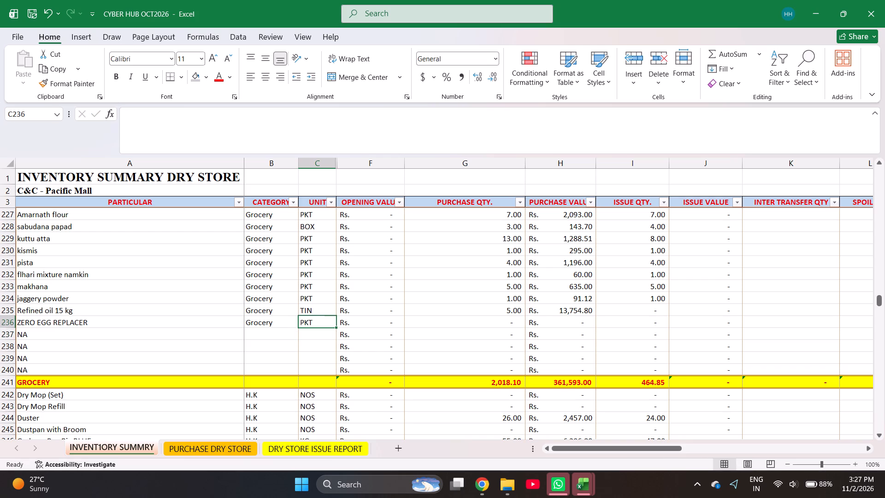
# Copy the ZERO EGG REPLACER name from the inventory summary into the product cell of row 726 on the purchase dry store sheet.
pyautogui.press('Left')
pyautogui.hotkey('ctrl', 'Left')
pyautogui.hotkey('ctrl', 'c')
pyautogui.hotkey('ctrl', 'pagedown')
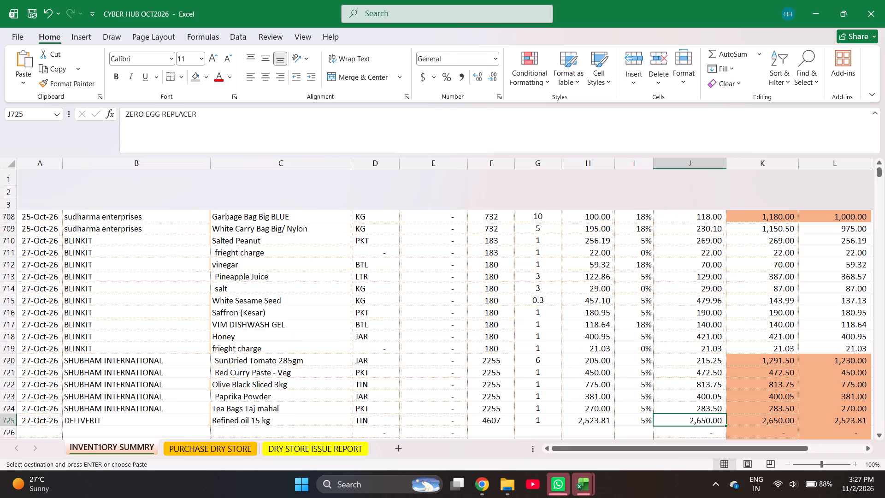
pyautogui.hotkey('ctrl', 'Left')
pyautogui.press('Down')
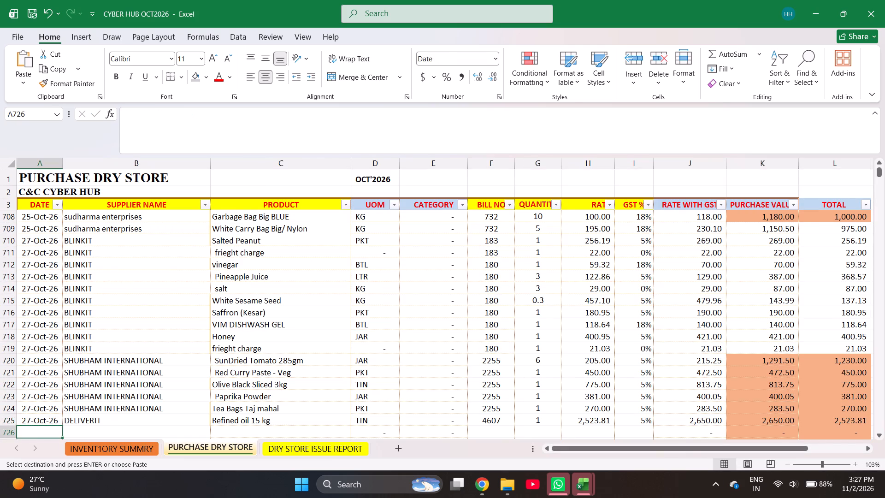
pyautogui.press('Right')
pyautogui.press('Right')
pyautogui.press('Return')
# Fill the date 27-Oct-26 from the row above and enter AMAZON as the supplier in row 726.
pyautogui.press('Left')
pyautogui.press('Left')
pyautogui.press('Left')
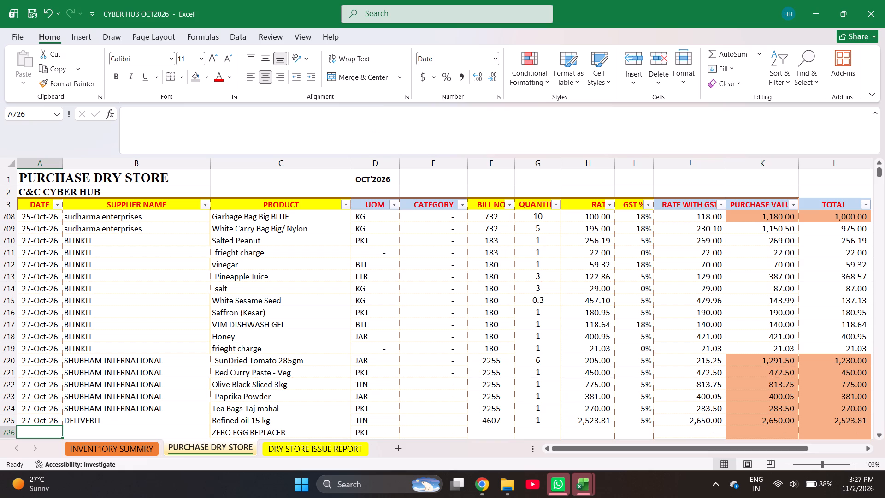
pyautogui.hotkey('ctrl', 'd')
pyautogui.press('Right')
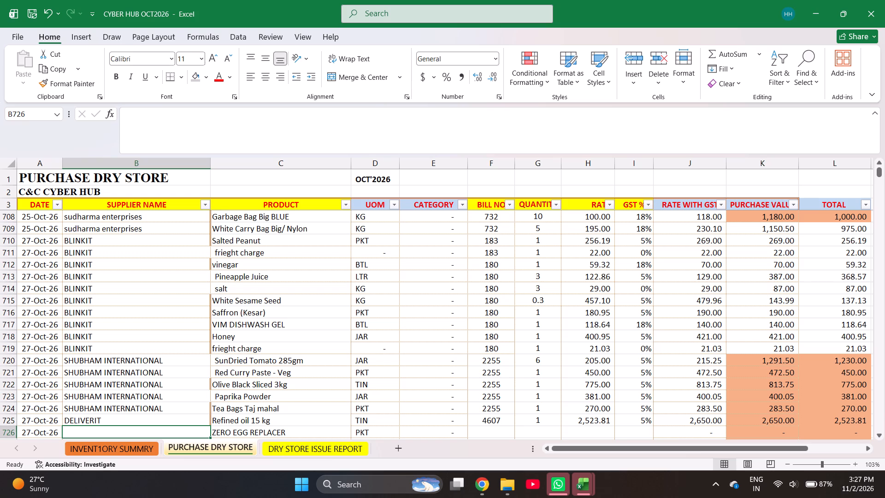
pyautogui.press('a')
pyautogui.write('MA')
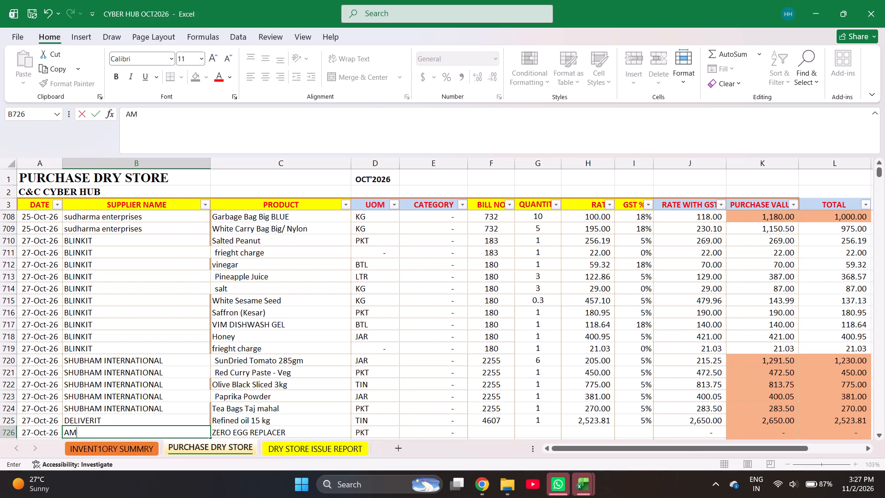
pyautogui.write('ZONE')
pyautogui.press('BackSpace')
pyautogui.press('Right')
# Enter bill number 4430 and a quantity of 2 for the AMAZON line in row 726.
pyautogui.press('Right')
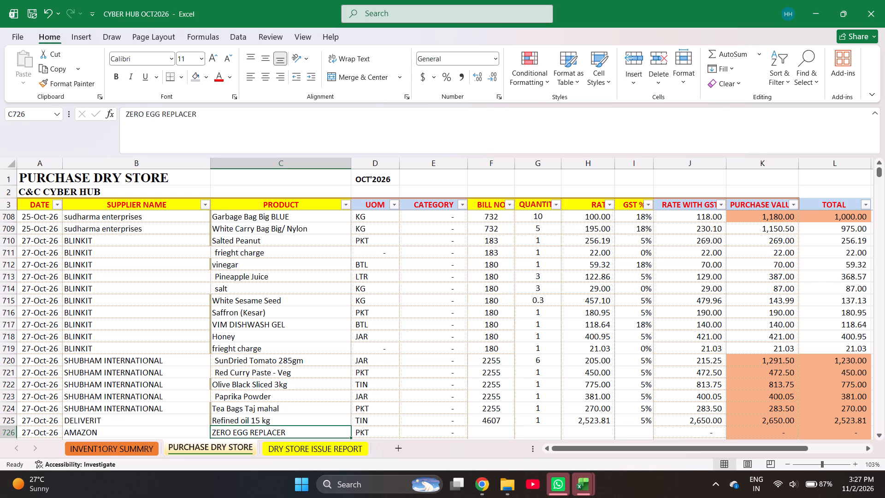
pyautogui.press('Right')
pyautogui.press('Right')
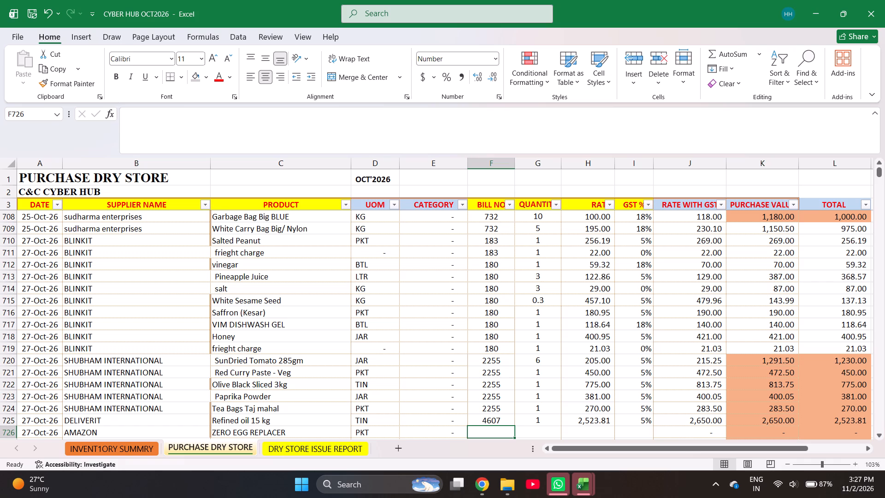
pyautogui.write('4430')
pyautogui.press('Right')
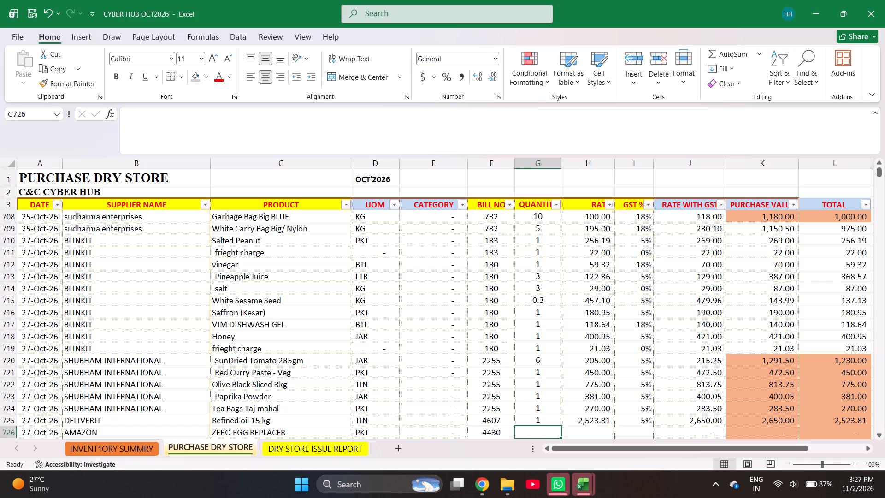
pyautogui.press('2')
pyautogui.press('Right')
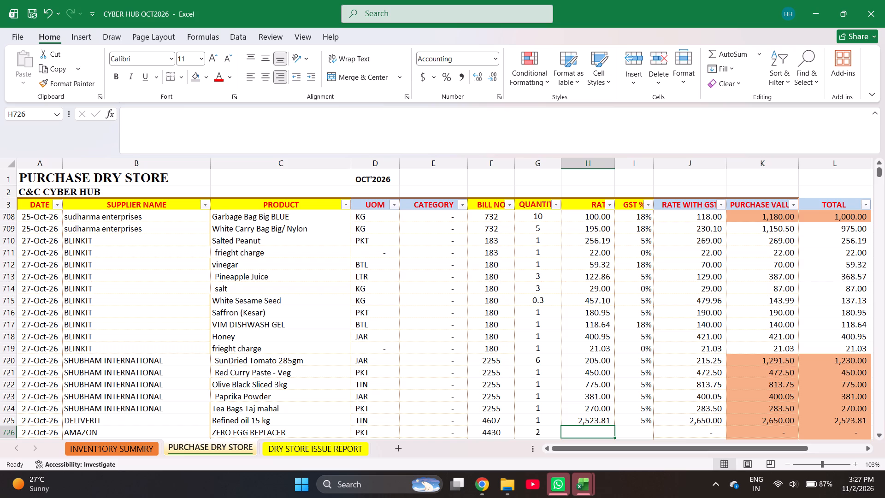
# Enter a rate of 324.76 and 5% GST for ZERO EGG REPLACER in row 726.
pyautogui.write('324')
pyautogui.press('.')
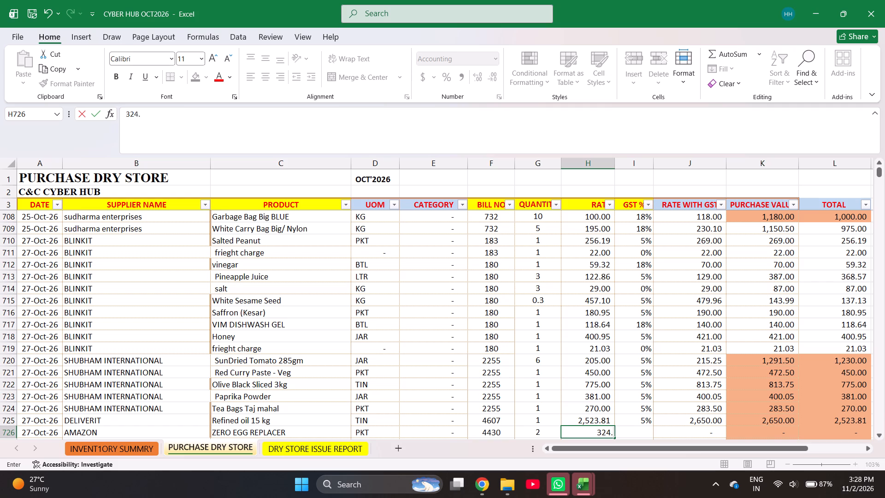
pyautogui.write('76')
pyautogui.press('Right')
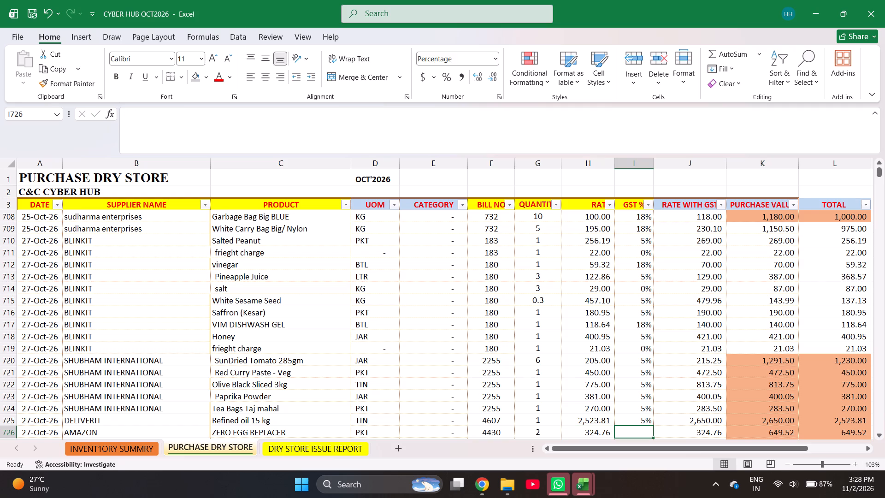
pyautogui.press('5')
pyautogui.press('Right')
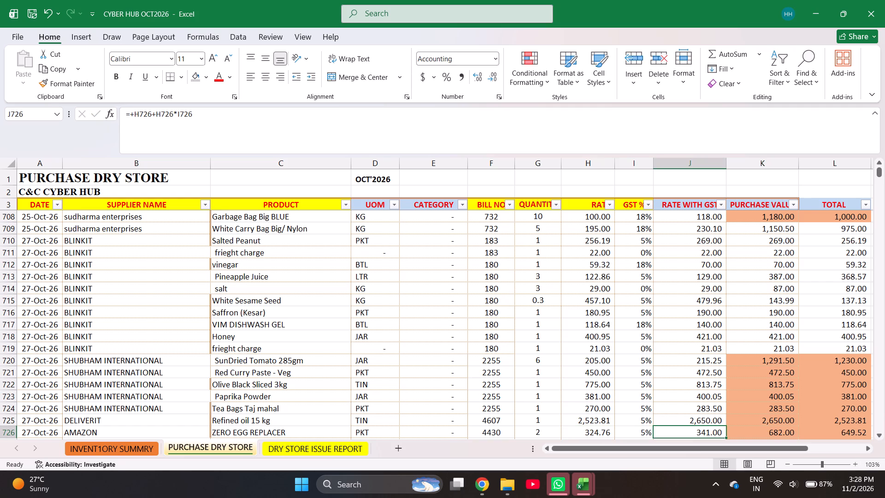
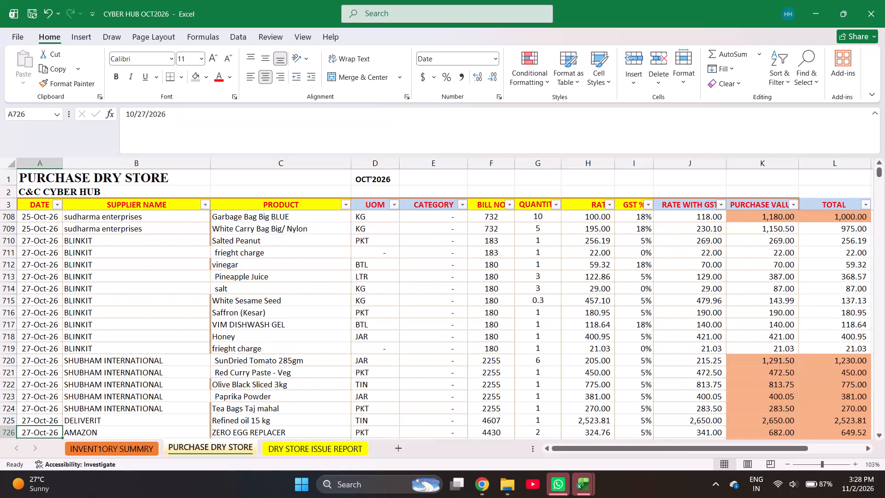
# Enter the date 27-Oct-26 and the supplier GLOBAL BASKET TRADING COMPANY in row 727 of the purchase dry store sheet.
pyautogui.press('Down')
pyautogui.write('10')
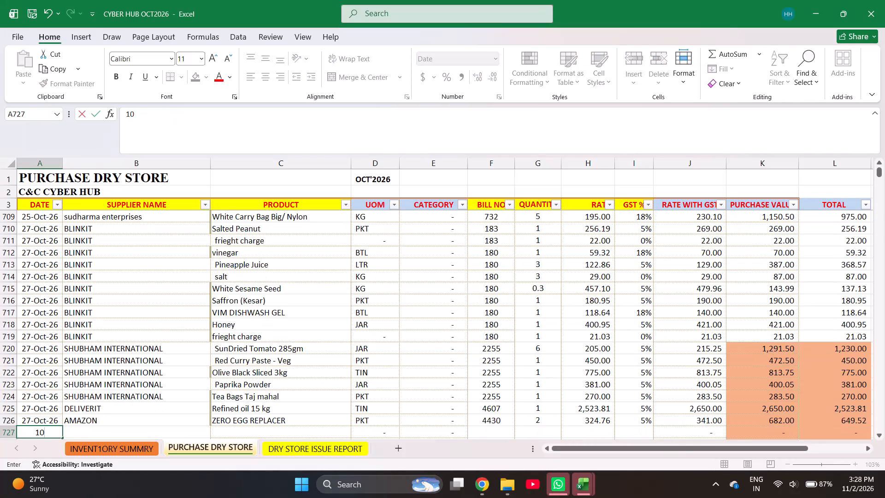
pyautogui.press('-')
pyautogui.write('27-2026')
pyautogui.press('Right')
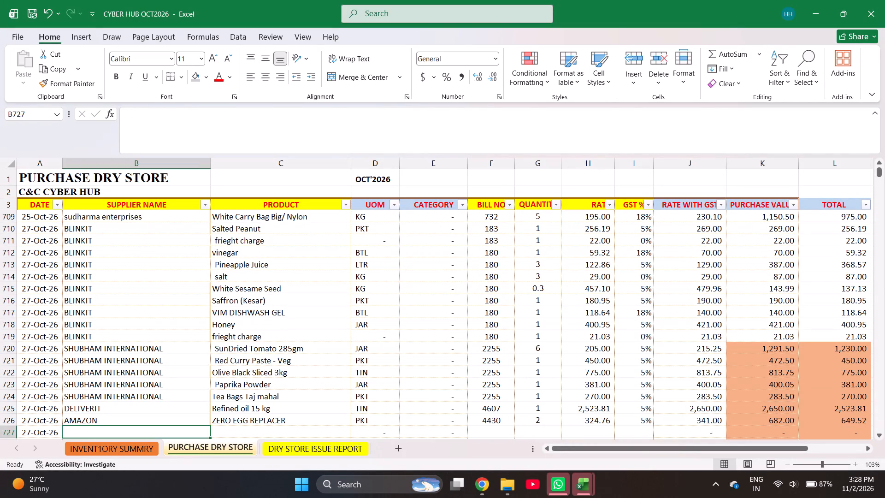
pyautogui.write('GLO')
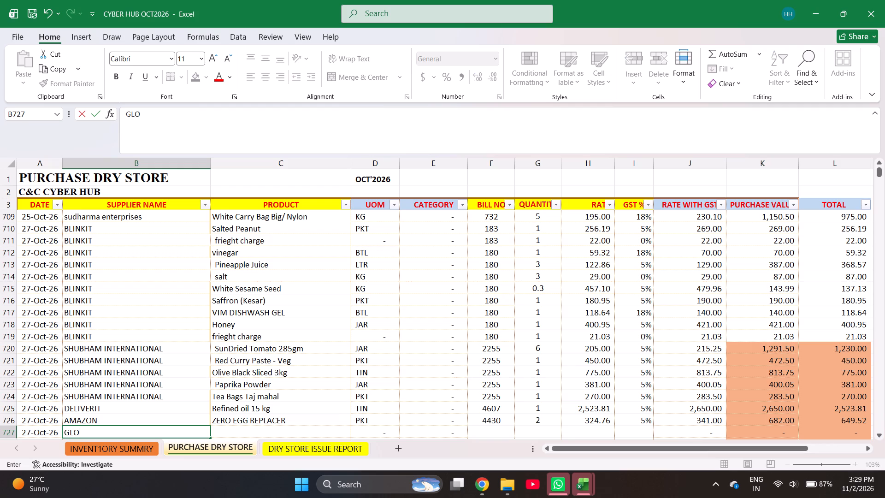
pyautogui.write('BAL BASKET')
pyautogui.press('space')
pyautogui.write('TRADING')
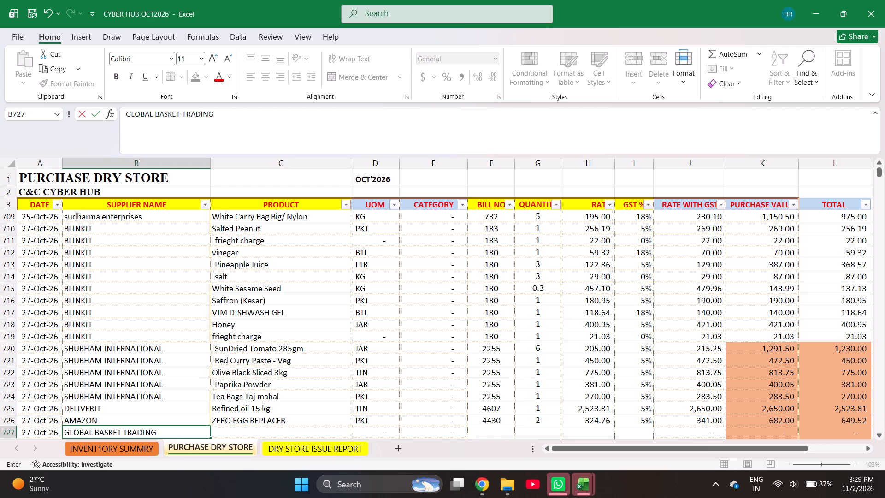
pyautogui.press('space')
pyautogui.write('COMPANY')
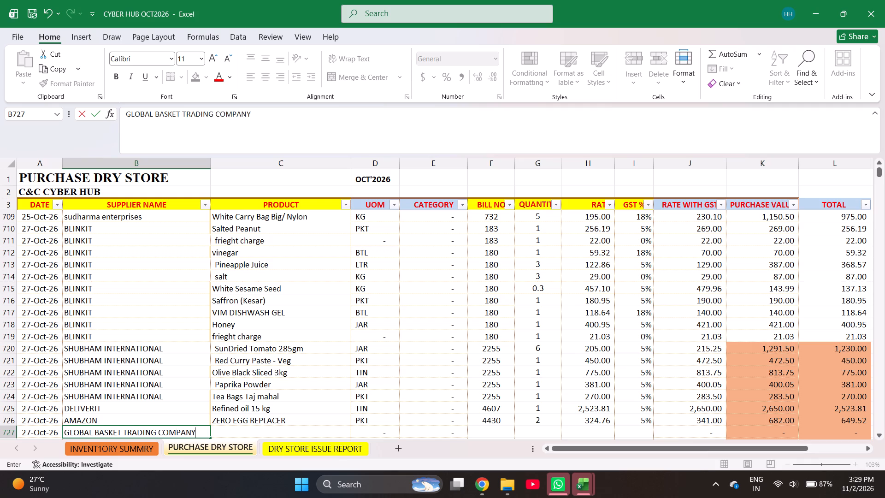
pyautogui.press('Right')
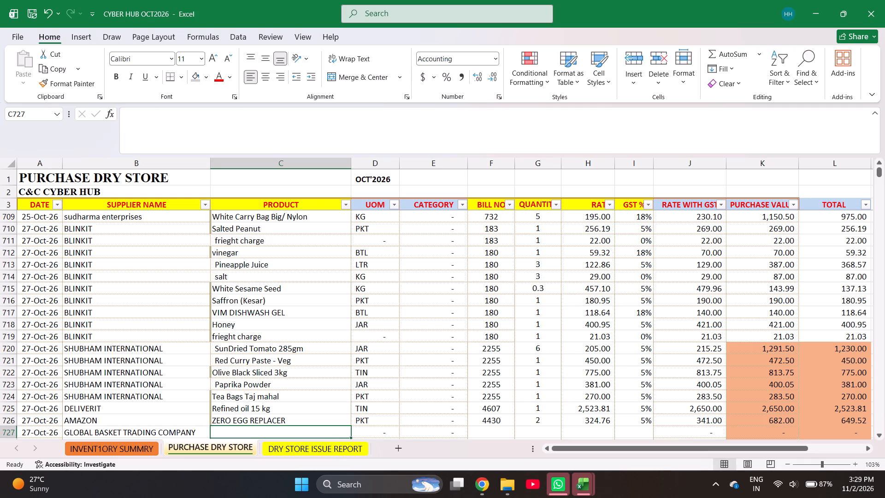
# Find SILVER FOIL NET in the inventory summary and copy its name into the product cell of row 727.
pyautogui.hotkey('ctrl', 'pageup')
pyautogui.hotkey('ctrl', 'f')
pyautogui.write('SILV')
pyautogui.press('Return')
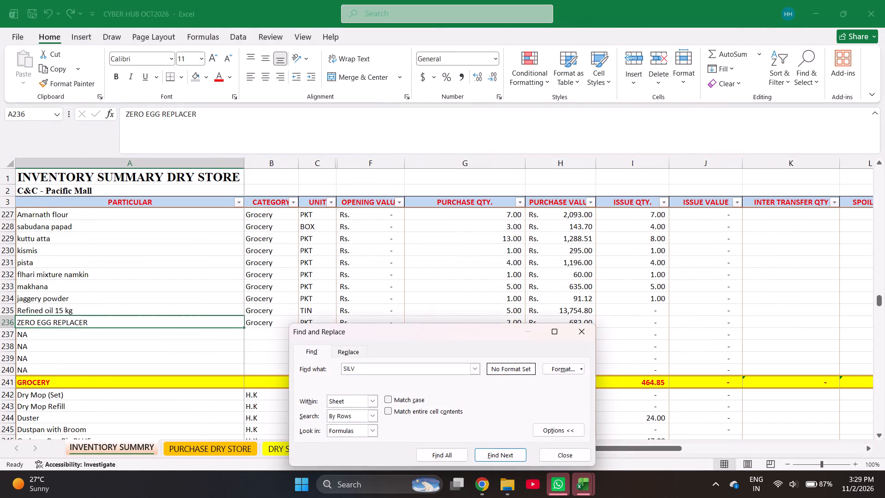
pyautogui.press('Escape')
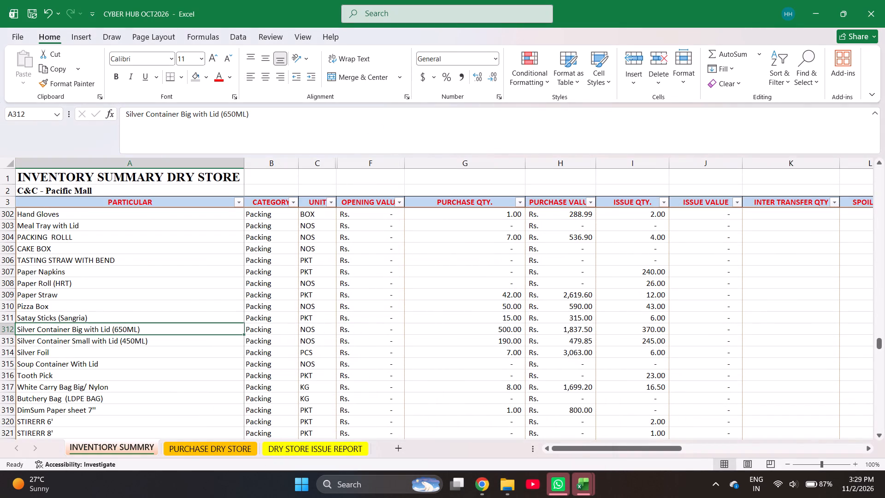
pyautogui.hotkey('ctrl', 'f')
pyautogui.press('Return')
pyautogui.press('Return')
pyautogui.press('Return')
pyautogui.press('Escape')
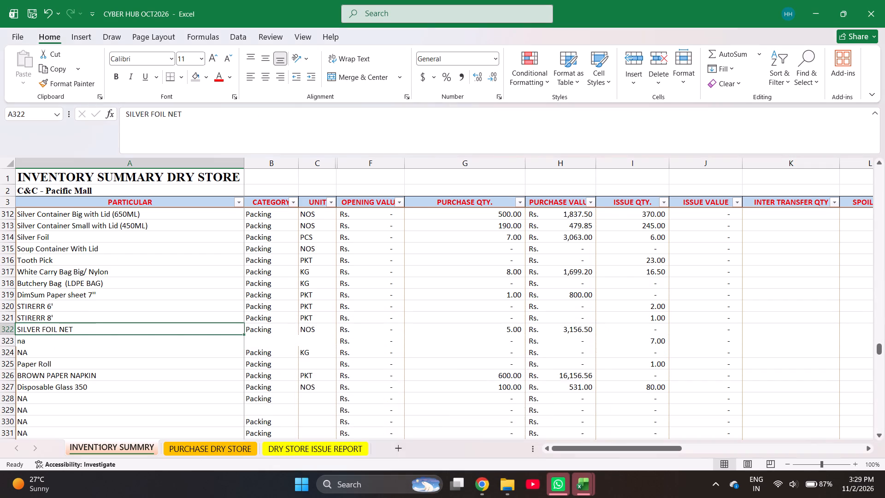
pyautogui.hotkey('ctrl', 'c')
pyautogui.hotkey('ctrl', 'pagedown')
pyautogui.press('Return')
pyautogui.press('Return')
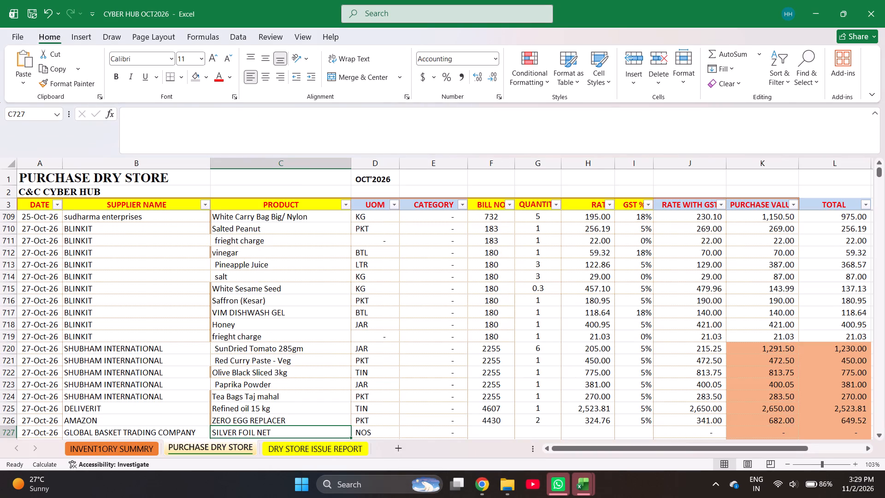
# Find Black 60 MM Box With Lid 650ML in the inventory summary and copy its name into the product cell of row 728.
pyautogui.hotkey('ctrl', 'pageup')
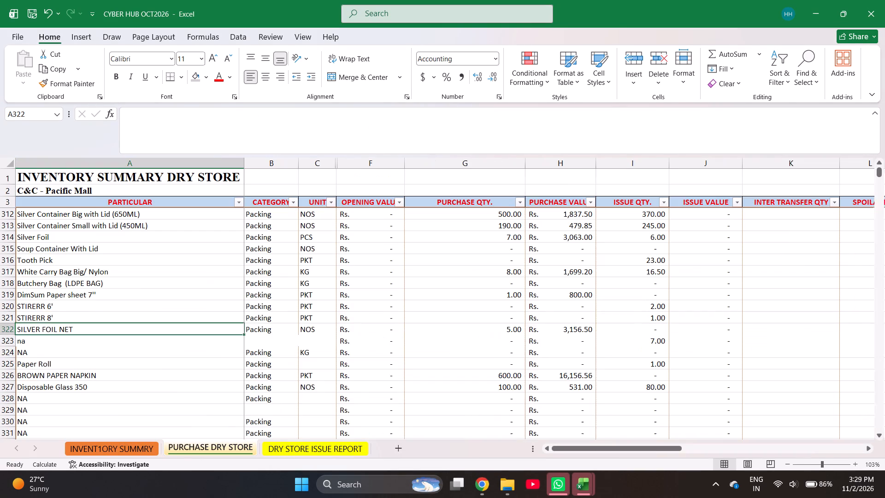
pyautogui.hotkey('ctrl', 'f')
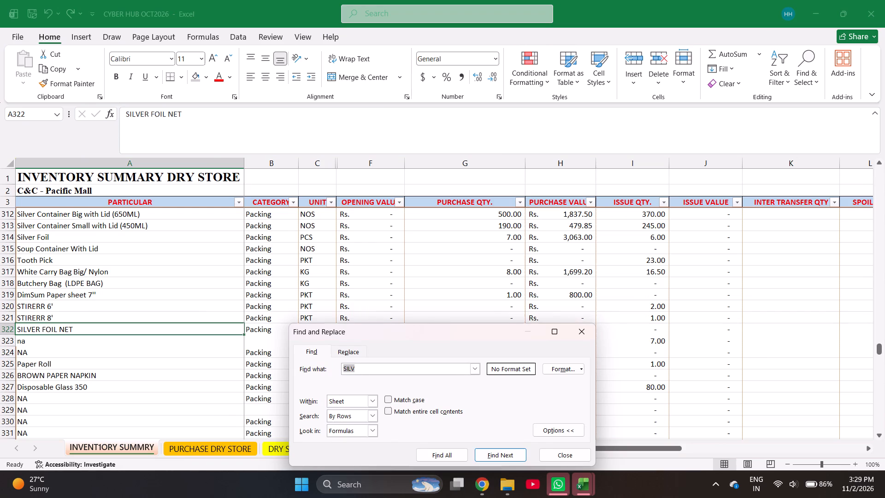
pyautogui.write('BOX')
pyautogui.press('space')
pyautogui.press('Return')
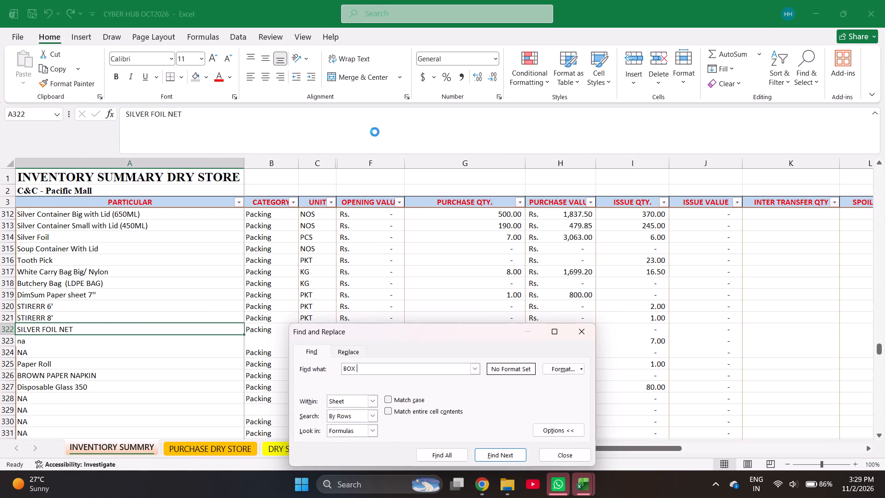
pyautogui.press('Escape')
pyautogui.press('Down')
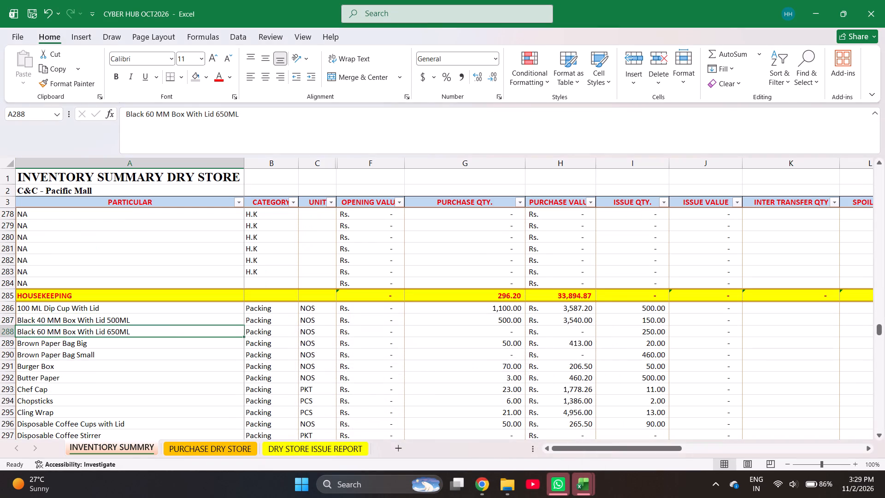
pyautogui.hotkey('ctrl', 'c')
pyautogui.hotkey('ctrl', 'pagedown')
pyautogui.press('Return')
pyautogui.press('Return')
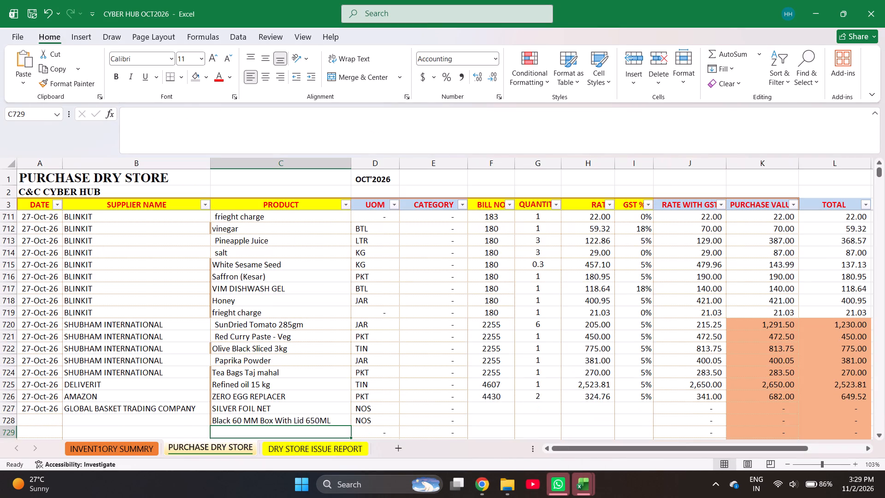
# Enter CHEF CAP as the product in row 729 of the purchase dry store sheet.
pyautogui.write('CHEF CAP')
pyautogui.press('Return')
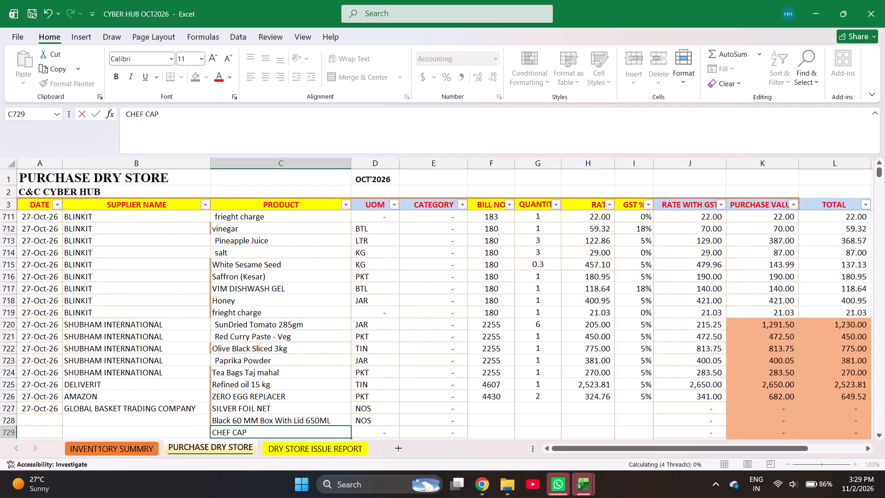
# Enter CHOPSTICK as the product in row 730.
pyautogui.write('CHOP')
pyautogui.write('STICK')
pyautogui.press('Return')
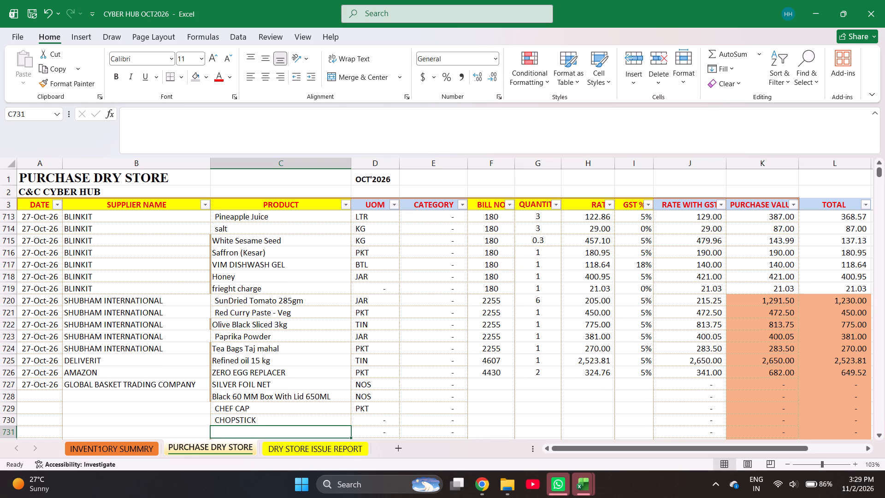
# Replace the product name in row 730 with Chopsticks copied from the inventory summary.
pyautogui.hotkey('ctrl', 'pageup')
pyautogui.hotkey('ctrl', 'f')
pyautogui.write('CHOP')
pyautogui.press('Return')
pyautogui.press('Escape')
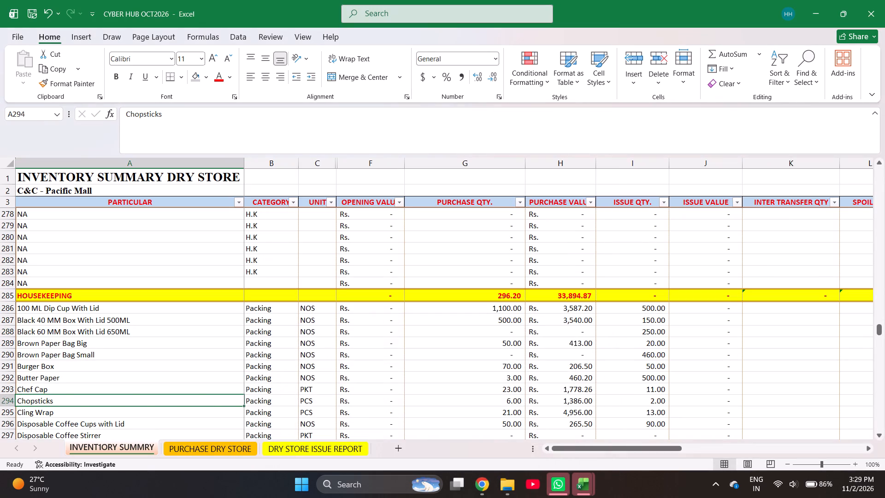
pyautogui.hotkey('ctrl', 'c')
pyautogui.hotkey('ctrl', 'pagedown')
pyautogui.press('Return')
pyautogui.press('Return')
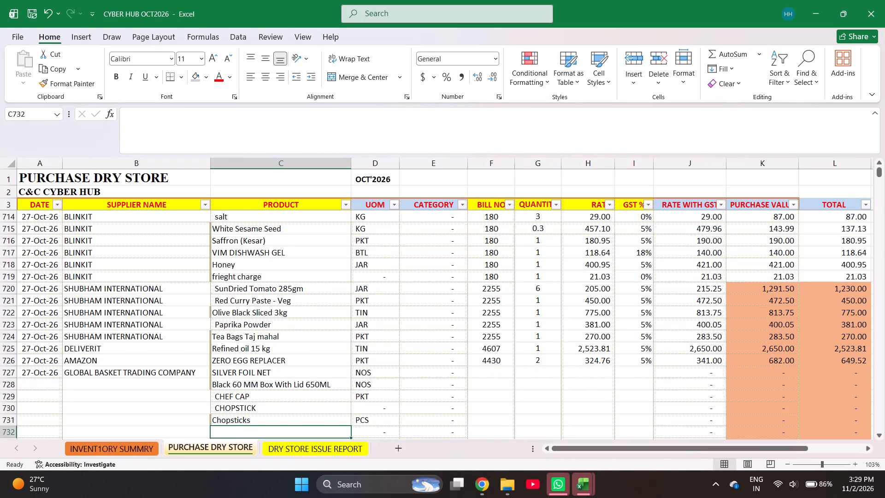
pyautogui.hotkey('ctrl', 'z')
pyautogui.press('Up')
pyautogui.press('Return')
pyautogui.press('Return')
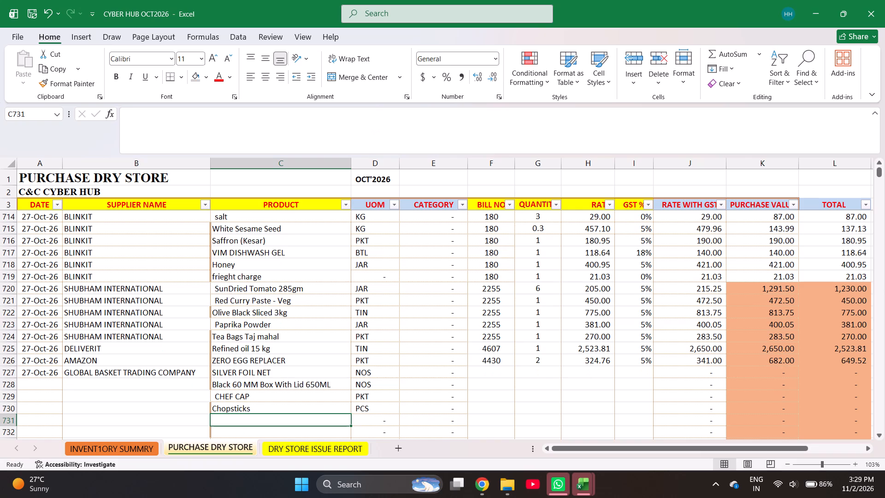
# Enter CLING WRAP as the product in row 731 of the purchase dry store sheet.
pyautogui.write('CLING WRAP')
pyautogui.press('Return')
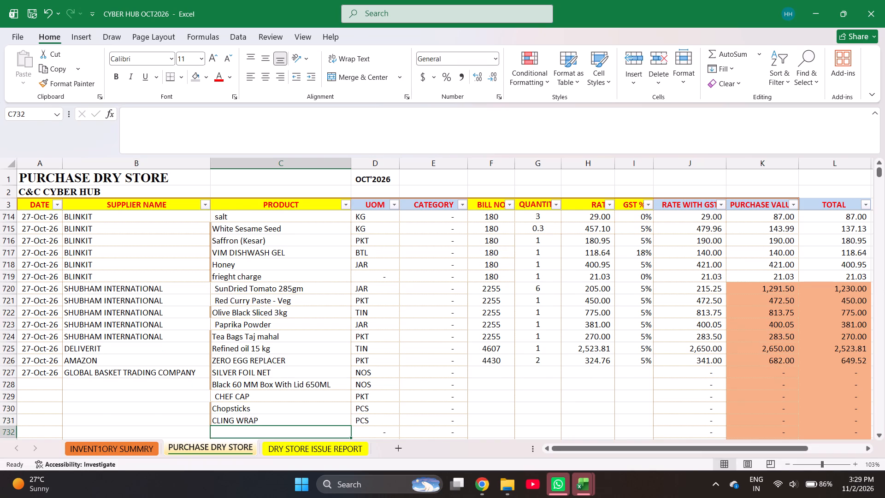
pyautogui.press('Down')
pyautogui.press('Up')
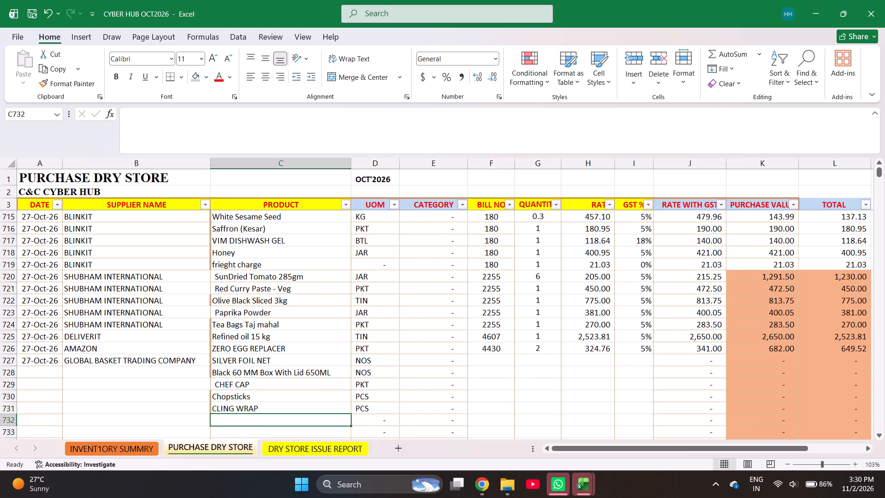
# Search the inventory summary for DISP and copy Disposable Coffee Cups with Lid into the product cell of row 732.
pyautogui.hotkey('ctrl', 'pageup')
pyautogui.hotkey('ctrl', 'f')
pyautogui.write('DISP')
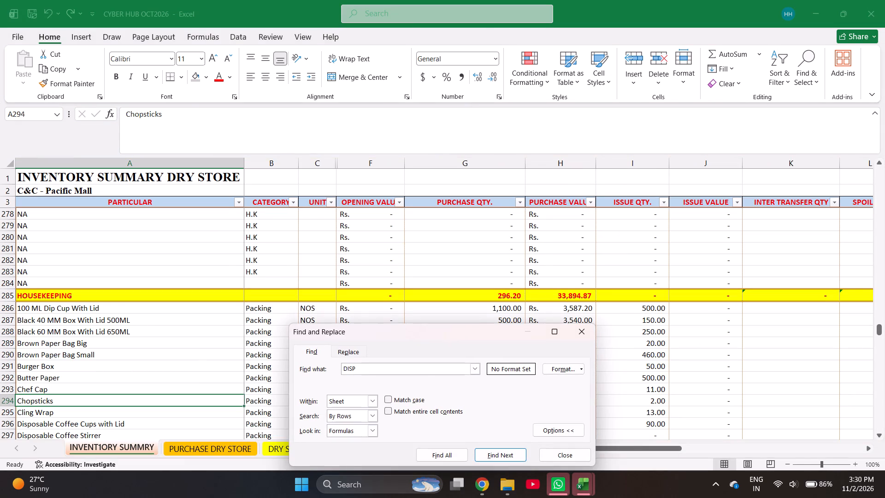
pyautogui.press('Return')
pyautogui.press('Return')
pyautogui.press('Return')
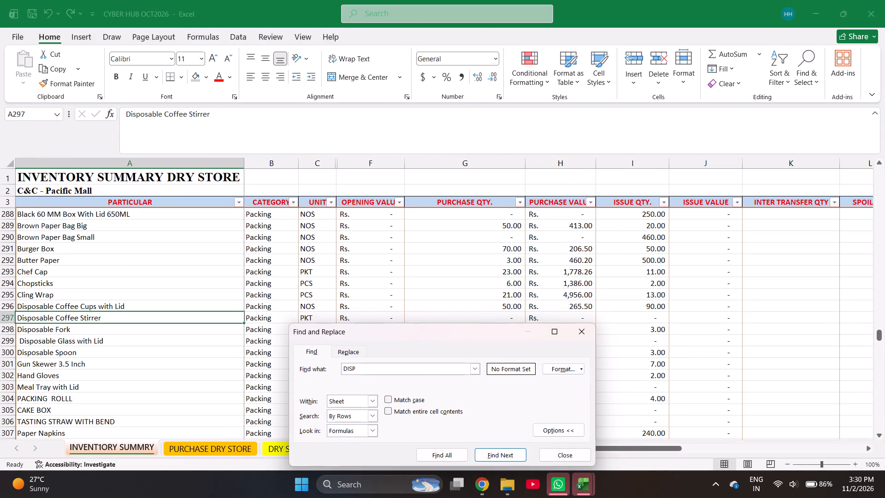
pyautogui.press('Return')
pyautogui.press('Return')
pyautogui.press('Return')
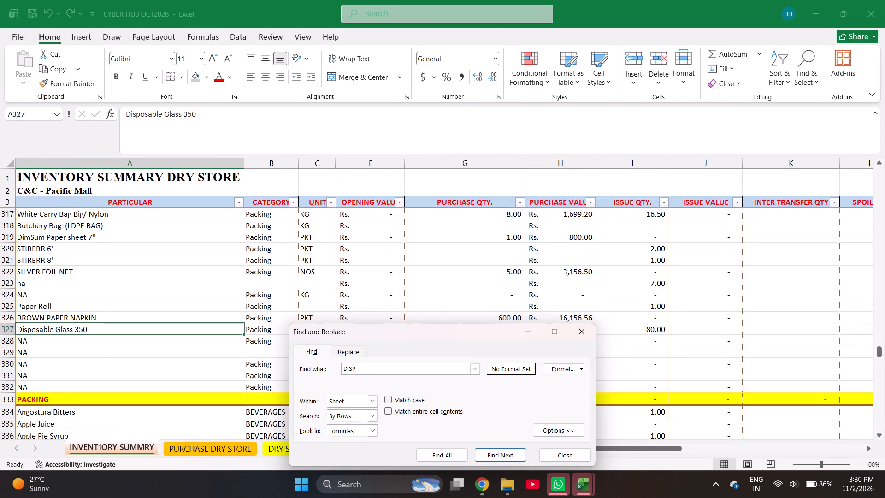
pyautogui.press('Return')
pyautogui.press('Escape')
pyautogui.hotkey('ctrl', 'c')
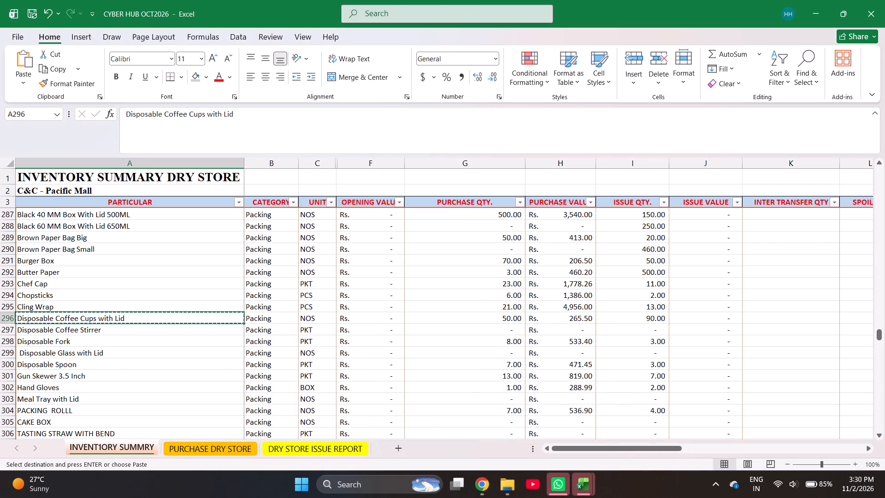
pyautogui.hotkey('ctrl', 'pagedown')
pyautogui.press('Return')
pyautogui.press('Return')
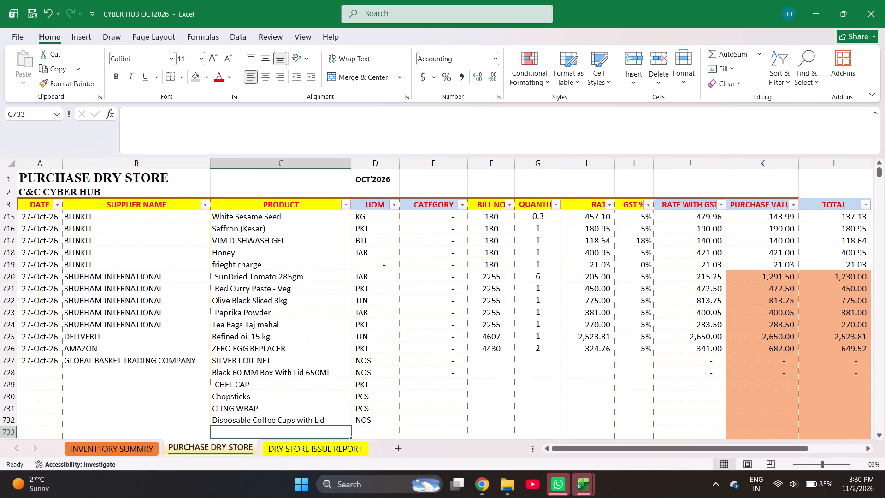
# Find Disposable Glass 350 in the inventory summary and copy its name into the product cell of row 733.
pyautogui.hotkey('ctrl', 'pageup')
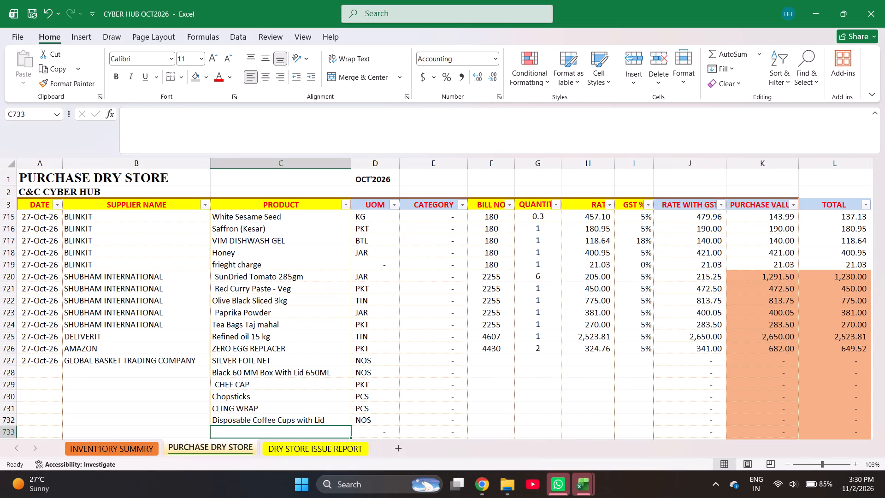
pyautogui.hotkey('ctrl', 'f')
pyautogui.press('Return')
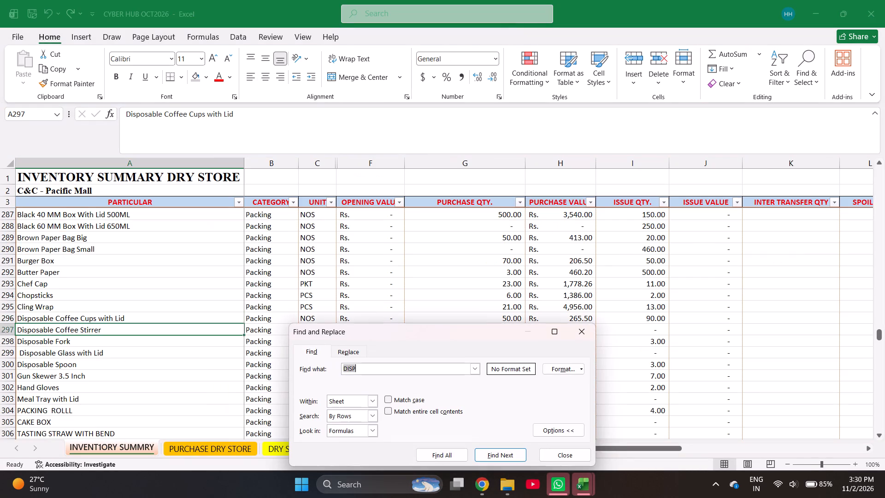
pyautogui.press('Return')
pyautogui.press('Return')
pyautogui.press('Return')
pyautogui.press('Return')
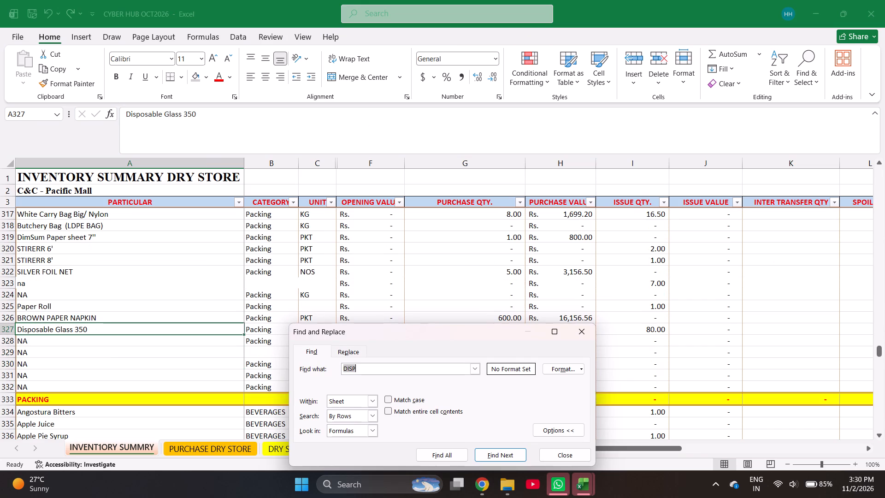
pyautogui.press('Escape')
pyautogui.hotkey('ctrl', 'c')
pyautogui.hotkey('ctrl', 'pagedown')
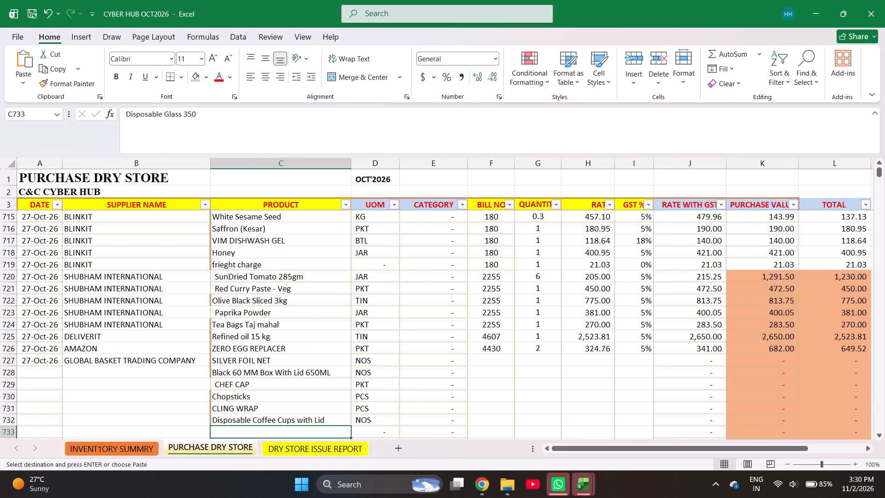
pyautogui.press('Return')
pyautogui.press('Return')
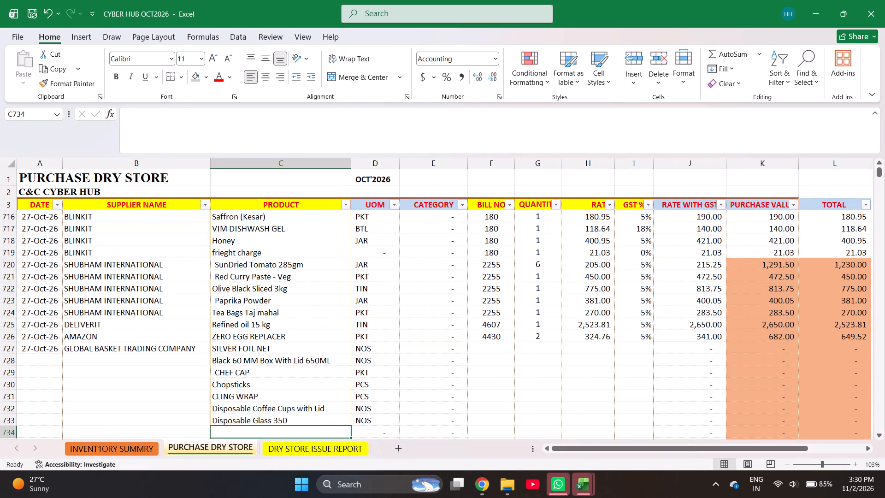
# Copy Disposable Fork from the inventory summary into the product cell of row 734 in the purchase dry store sheet.
pyautogui.hotkey('ctrl', 'pageup')
pyautogui.hotkey('ctrl', 'f')
pyautogui.press('Return')
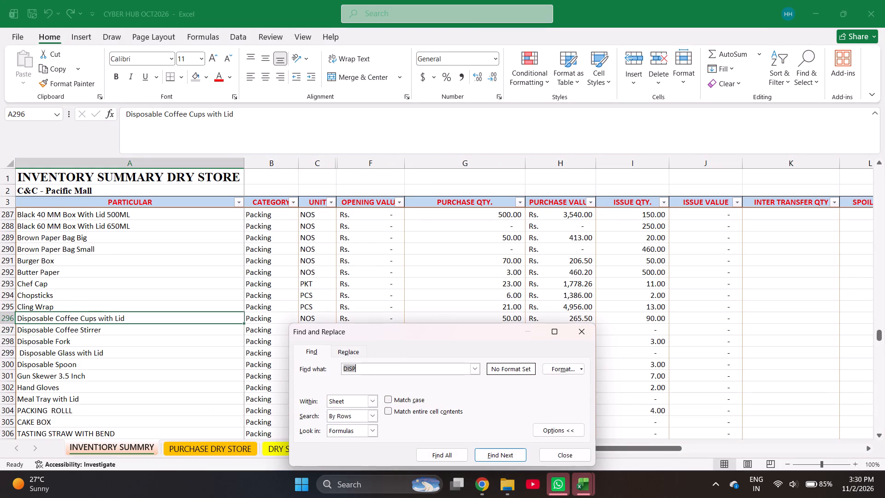
pyautogui.press('Escape')
pyautogui.press('Return')
pyautogui.press('Return')
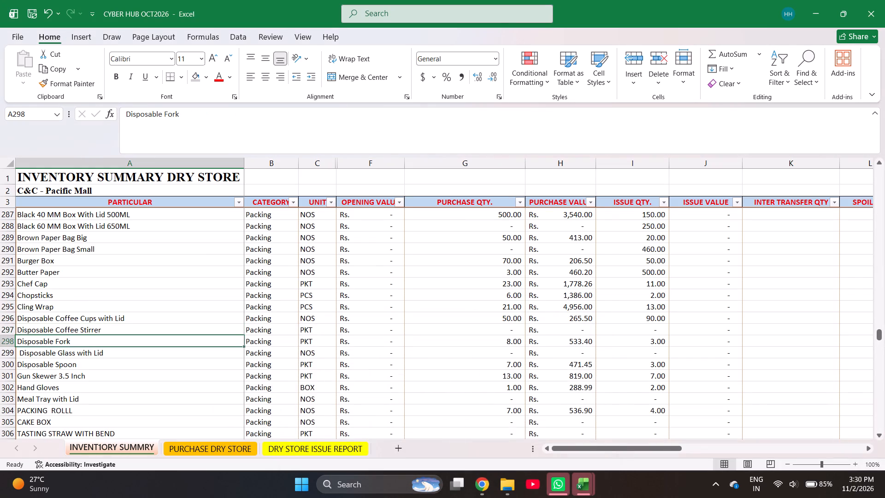
pyautogui.hotkey('ctrl', 'c')
pyautogui.hotkey('ctrl', 'pagedown')
pyautogui.press('Return')
pyautogui.press('Return')
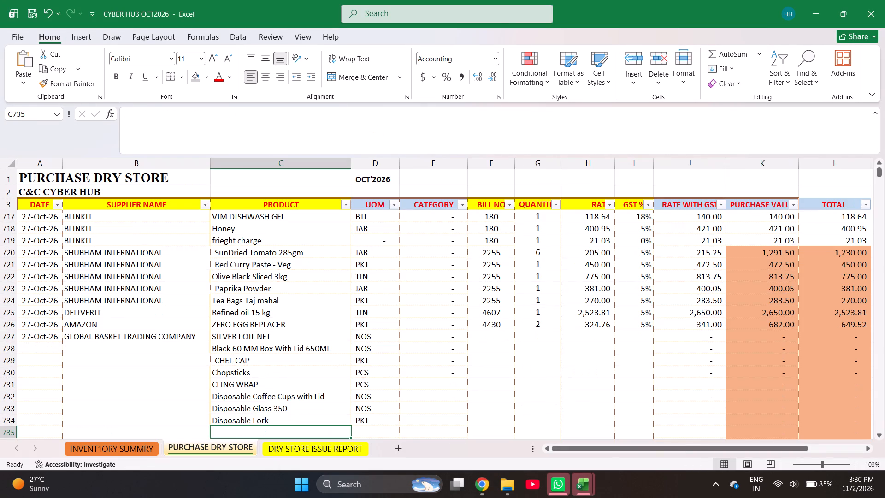
# Copy Disposable Spoon from the inventory summary into the product cell of row 735.
pyautogui.hotkey('ctrl', 'pageup')
pyautogui.press('Down')
pyautogui.press('Down')
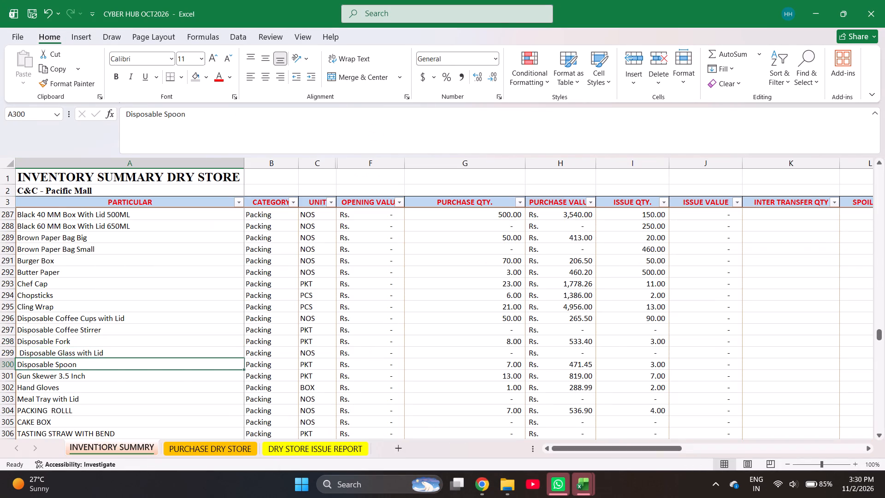
pyautogui.hotkey('ctrl', 'c')
pyautogui.hotkey('ctrl', 'pagedown')
pyautogui.press('Return')
pyautogui.press('Return')
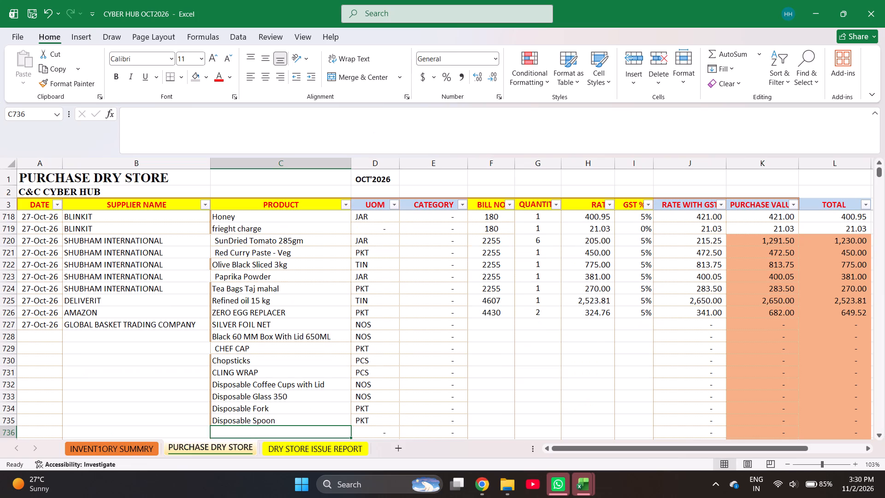
# Enter 100 ML Dip Cup With Lid, PACKING ROLLL and KITCHEN ROLL as the products in rows 736 to 738.
pyautogui.write('100 ML D')
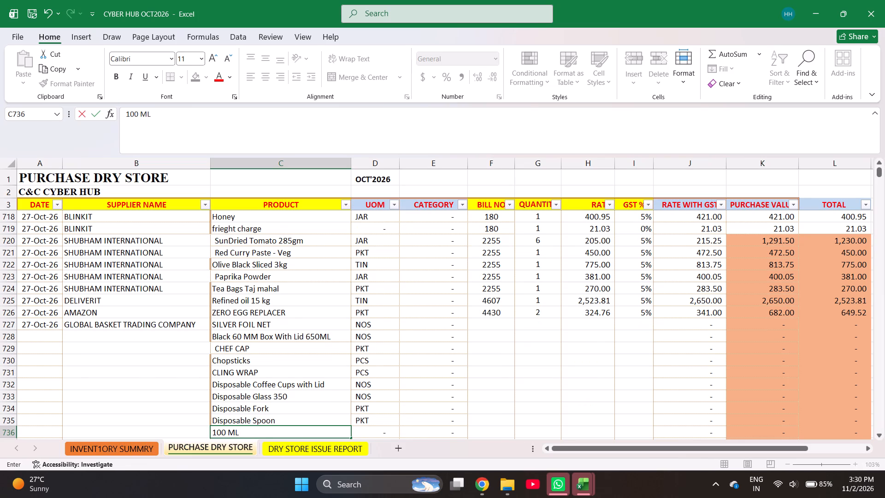
pyautogui.press('Return')
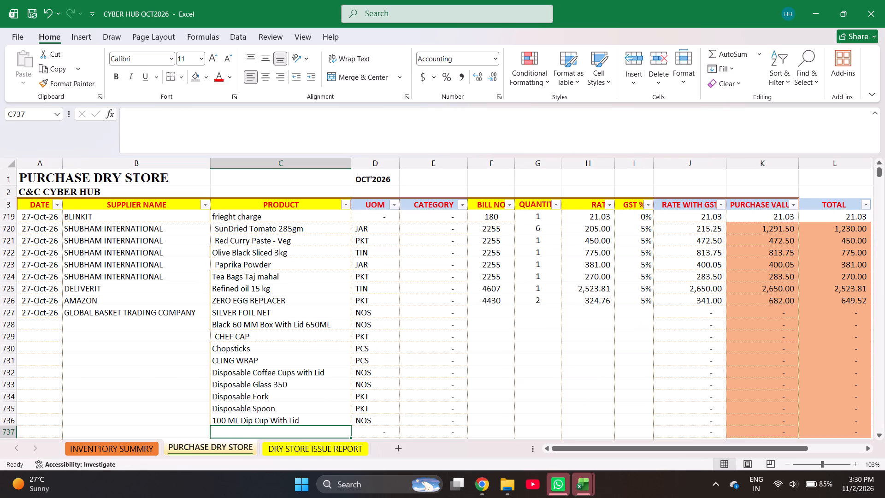
pyautogui.write('PACKING')
pyautogui.press('space')
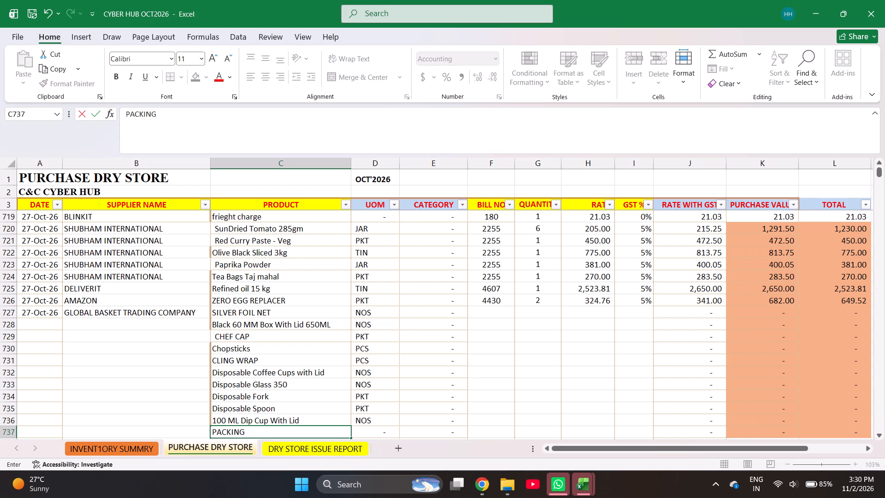
pyautogui.press('Return')
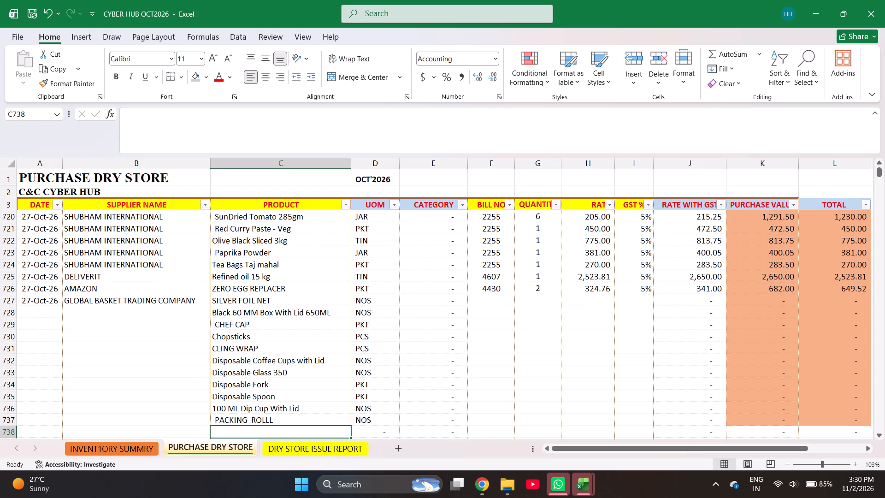
pyautogui.write('KITCHEN ROLL')
pyautogui.press('Return')
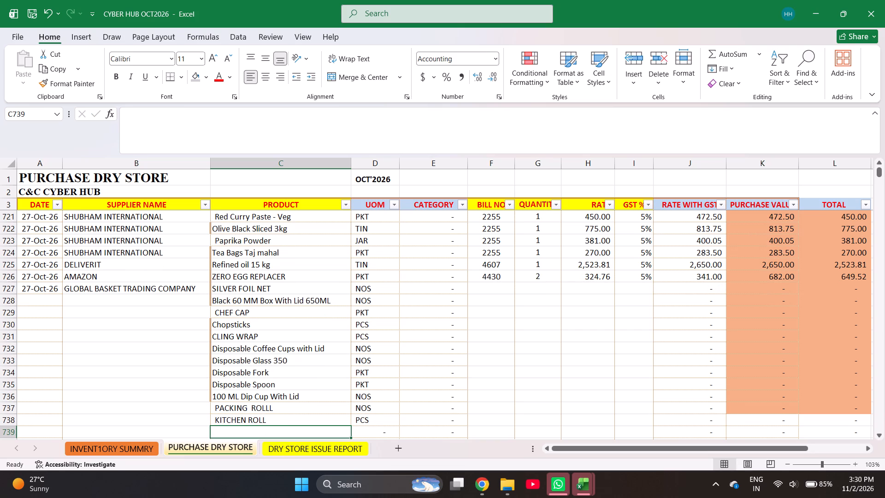
# Search the inventory summary for SAT and copy Satay Sticks (Sangria) into the product cell of row 739.
pyautogui.write('SATAY')
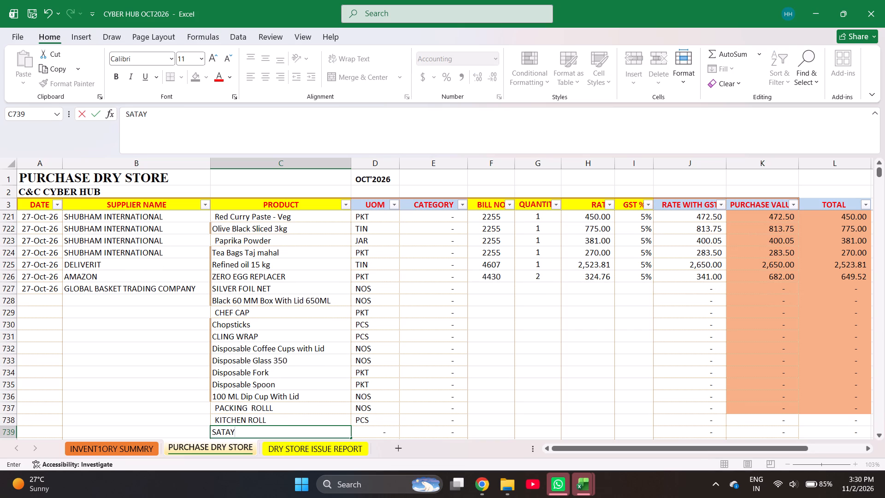
pyautogui.hotkey('ctrl', 'pageup')
pyautogui.hotkey('ctrl', 'f')
pyautogui.write("SAT'")
pyautogui.press('BackSpace')
pyautogui.press('Return')
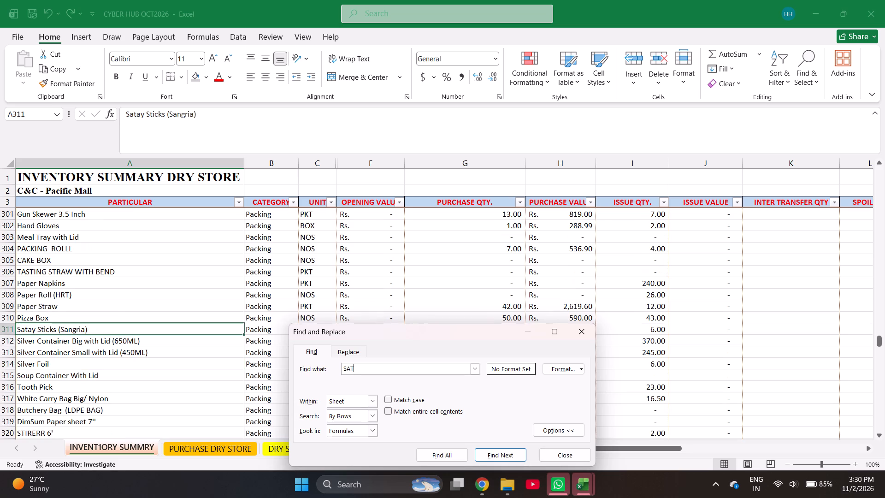
pyautogui.press('Escape')
pyautogui.hotkey('ctrl', 'c')
pyautogui.hotkey('ctrl', 'pagedown')
pyautogui.press('Return')
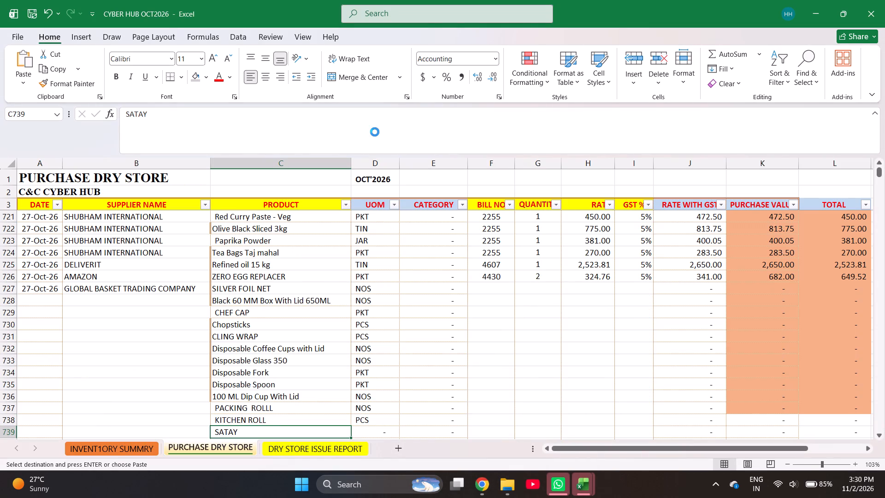
pyautogui.press('Return')
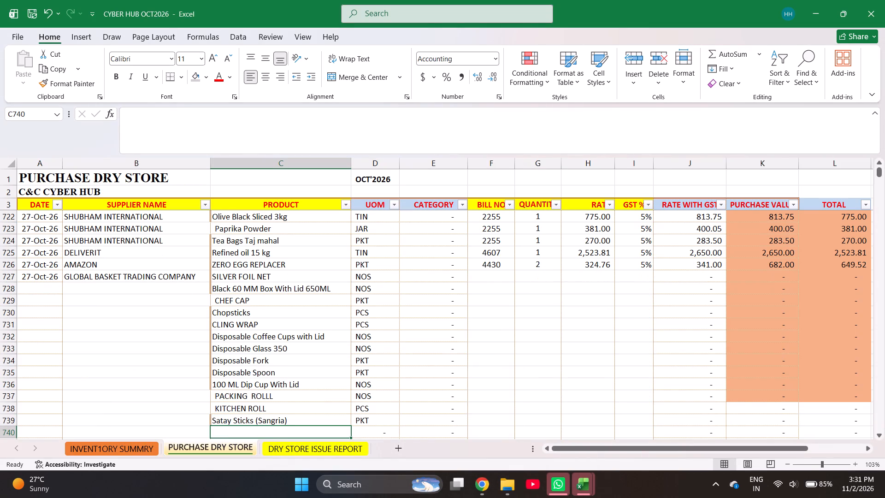
# Search the inventory summary for SILV and copy the Silver Container Big (650ML) and Small (450ML) names into product rows 740 and 741.
pyautogui.hotkey('ctrl', 'pageup')
pyautogui.hotkey('ctrl', 'f')
pyautogui.write('SILV')
pyautogui.press('Return')
pyautogui.press('Escape')
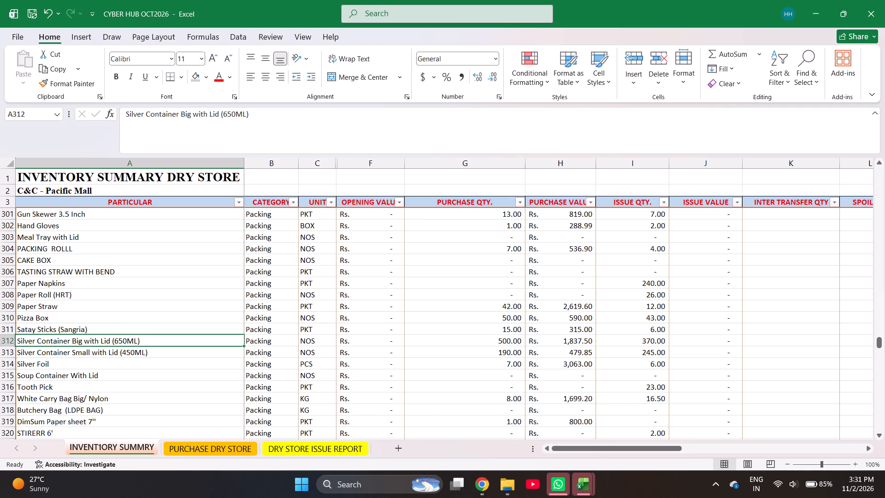
pyautogui.hotkey('shift', 'Down')
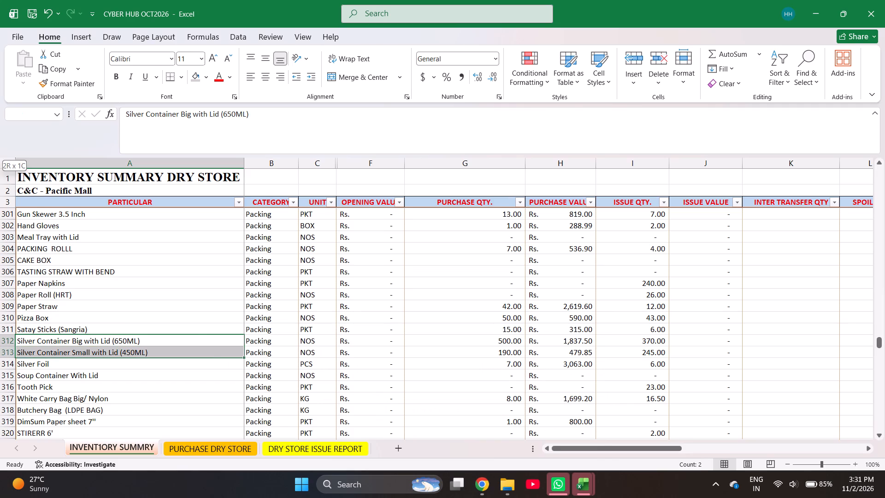
pyautogui.hotkey('ctrl', 'c')
pyautogui.hotkey('ctrl', 'pagedown')
pyautogui.press('Return')
pyautogui.press('Return')
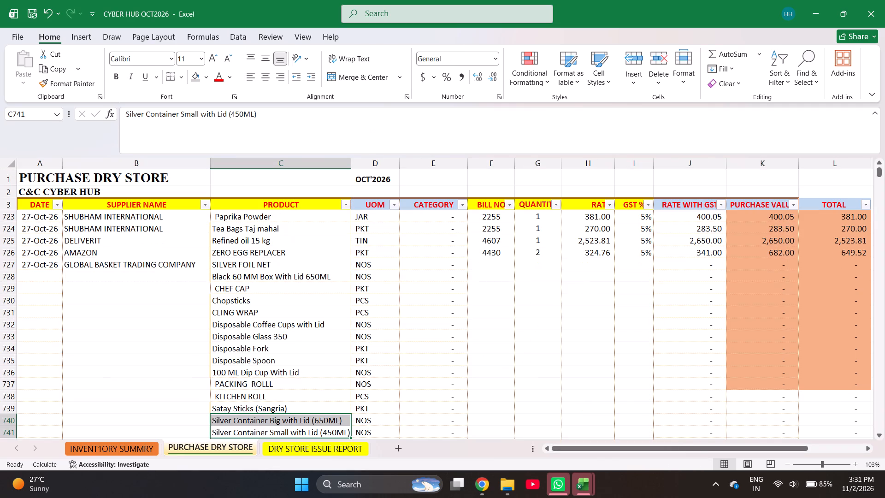
pyautogui.press('Down')
# Search the inventory summary for GARB and copy garbage bag GREEN into the product cell of row 742.
pyautogui.hotkey('ctrl', 'pageup')
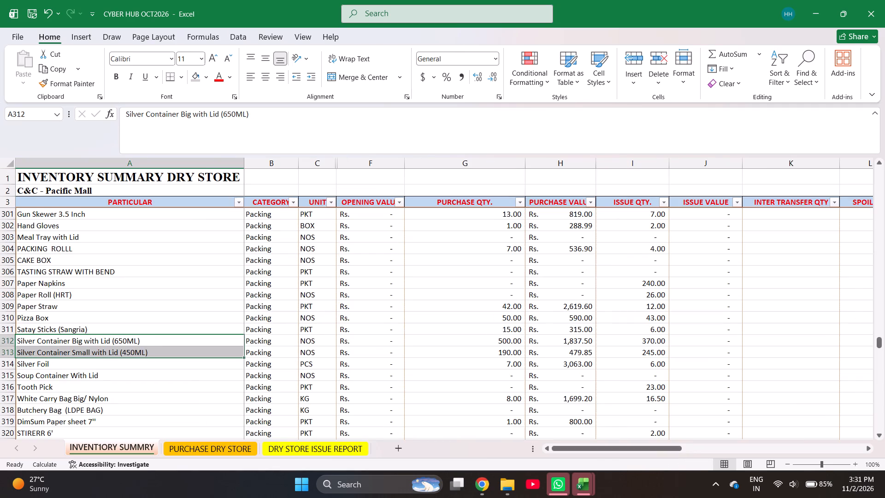
pyautogui.press('Down')
pyautogui.hotkey('ctrl', 'pageup')
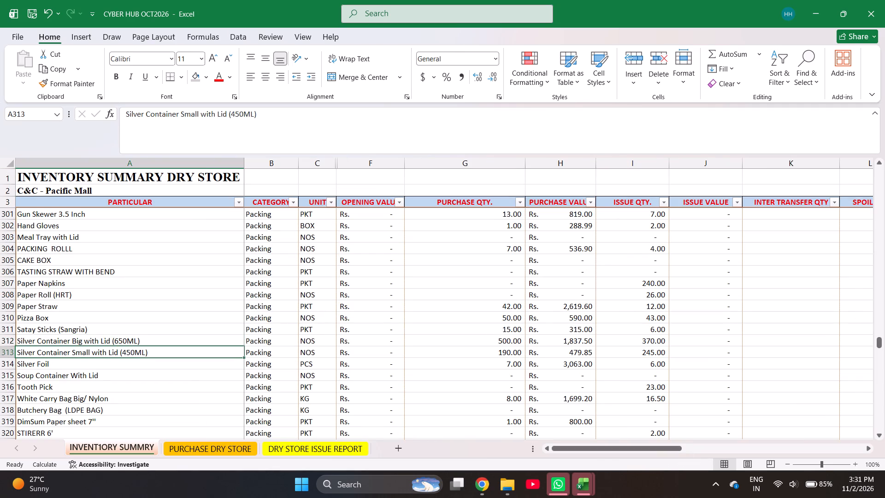
pyautogui.hotkey('ctrl', 'f')
pyautogui.write('GARB')
pyautogui.press('Return')
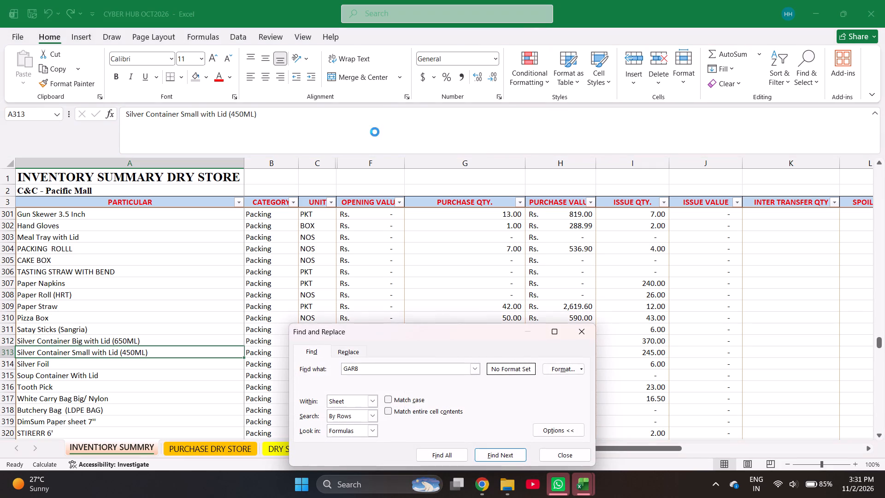
pyautogui.press('Return')
pyautogui.press('Return')
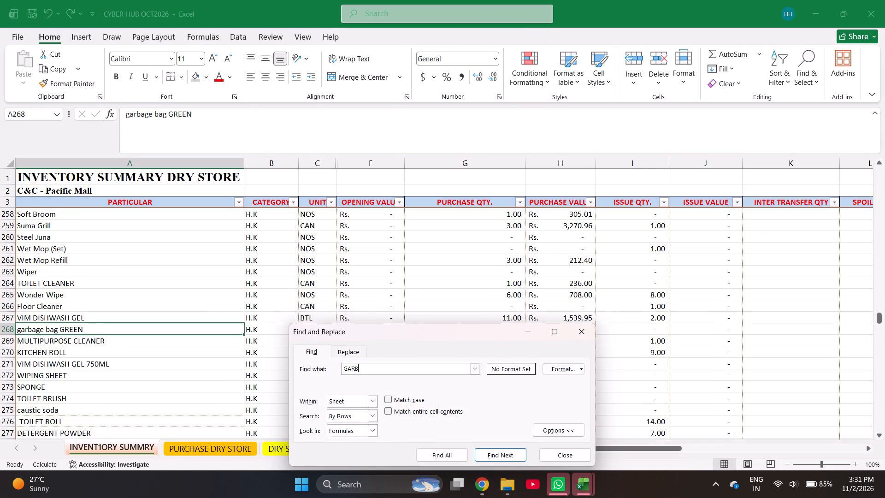
pyautogui.press('Escape')
pyautogui.hotkey('ctrl', 'c')
pyautogui.hotkey('ctrl', 'pagedown')
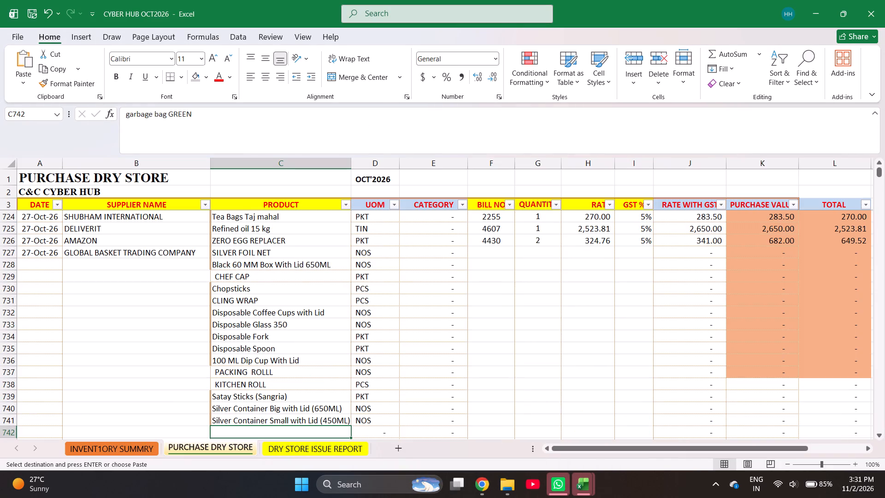
pyautogui.press('Return')
pyautogui.press('Return')
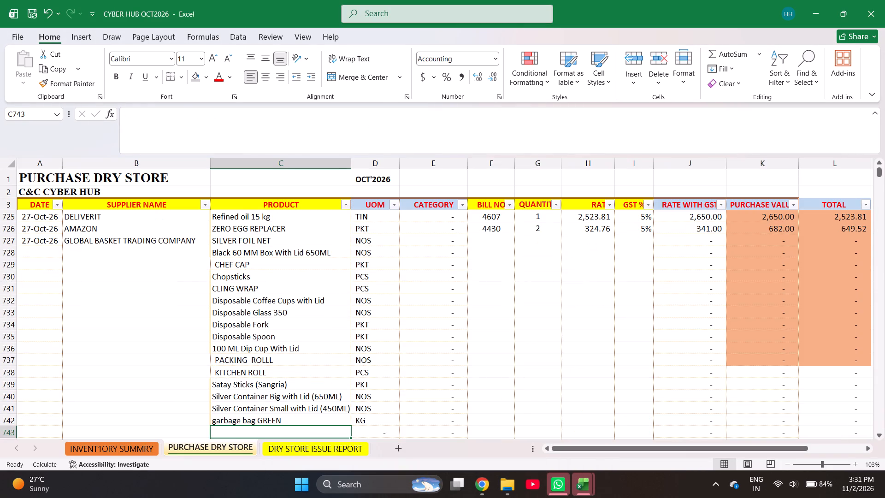
# Enter Scotch Brite, Wet Mop Refill and Wonder Wipe as the products in rows 743 to 745.
pyautogui.press('s')
pyautogui.write('COTCH B')
pyautogui.press('Return')
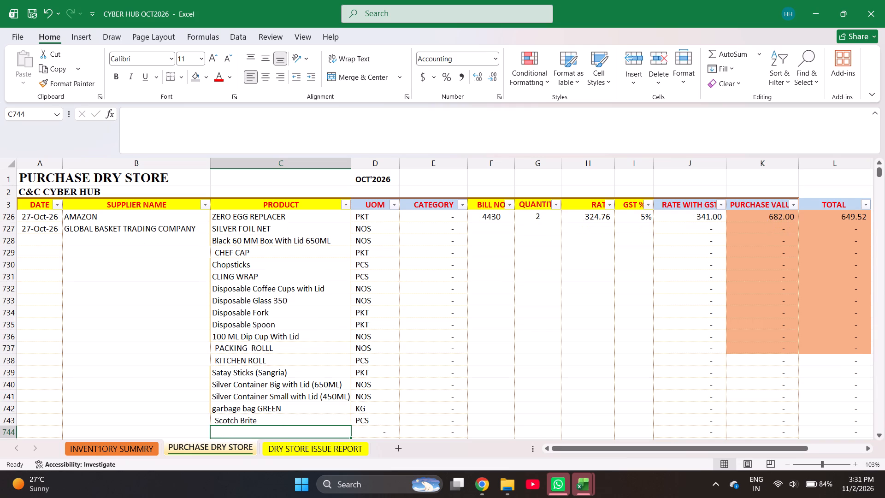
pyautogui.write('WET MOP')
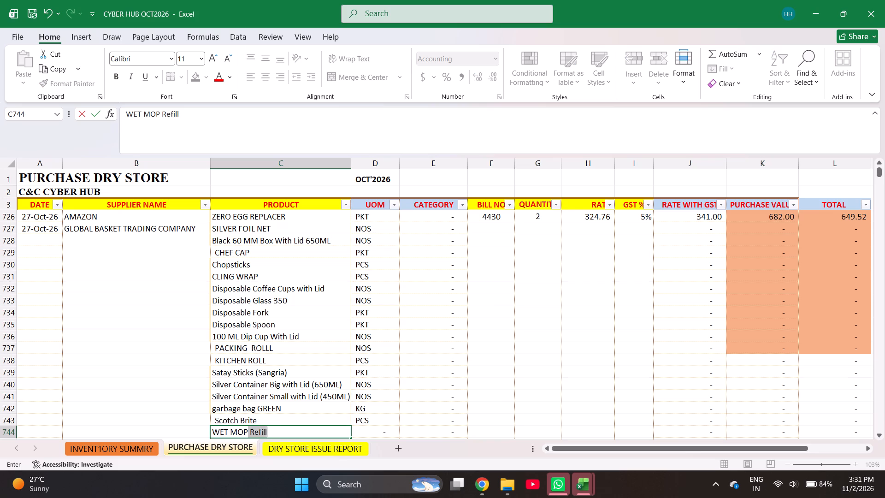
pyautogui.press('Return')
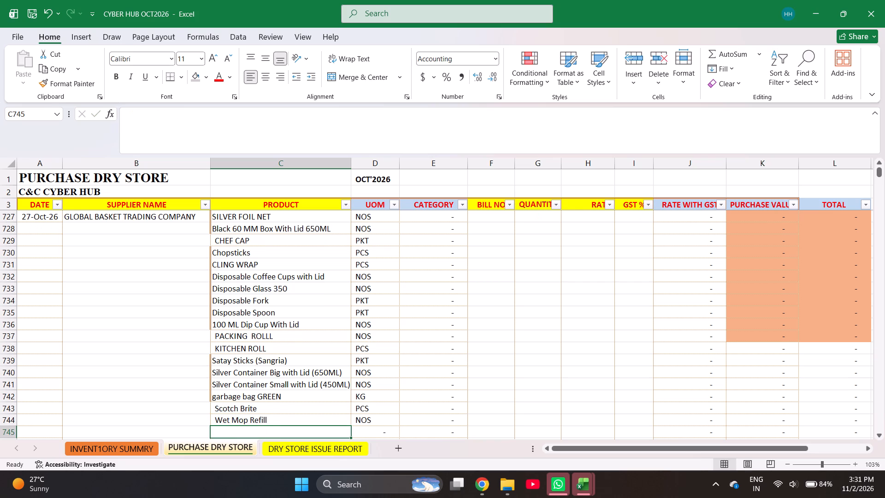
pyautogui.write('WONDW')
pyautogui.press('BackSpace')
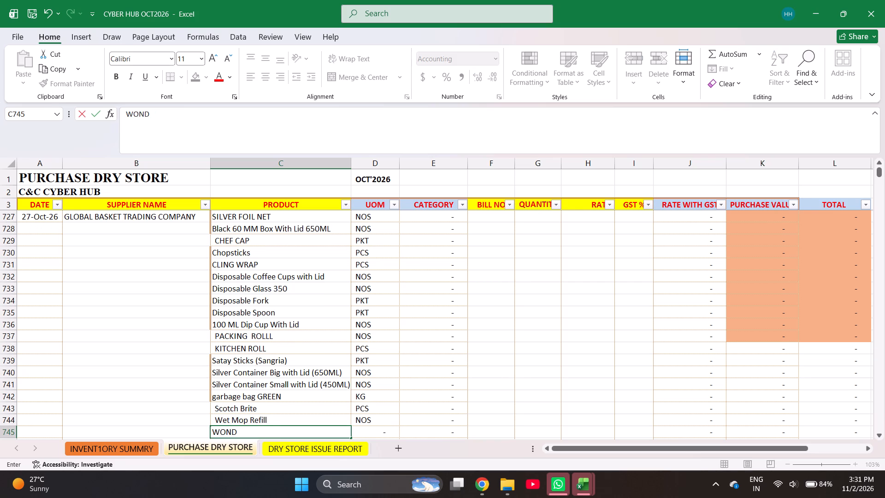
pyautogui.press('BackSpace')
pyautogui.write('DE')
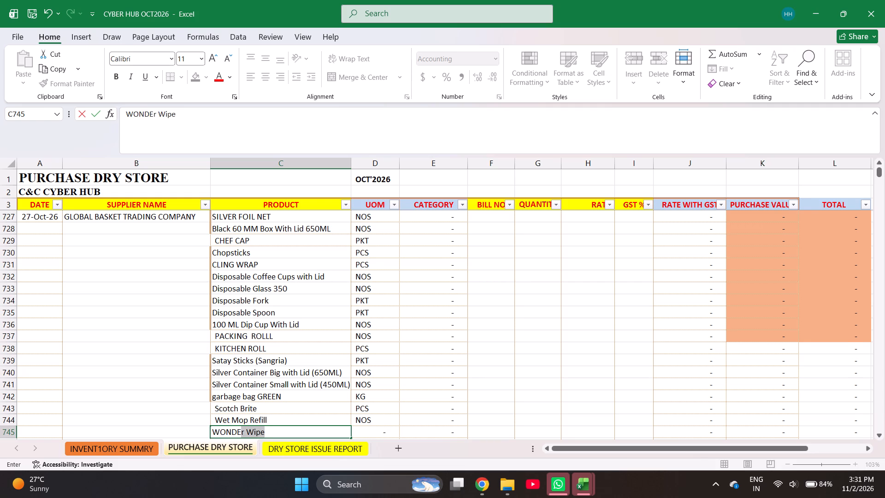
pyautogui.press('Return')
# Enter bill number 166 for the SILVER FOIL NET purchase from GLOBAL BASKET TRADING COMPANY in row 727.
pyautogui.press('Left')
pyautogui.hotkey('ctrl', 'Up')
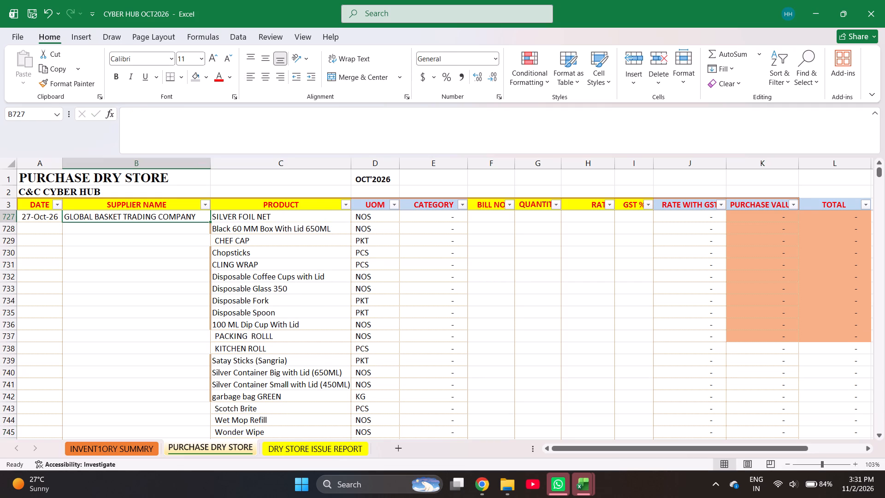
pyautogui.press('Right')
pyautogui.hotkey('ctrl', 'shift', 'Down')
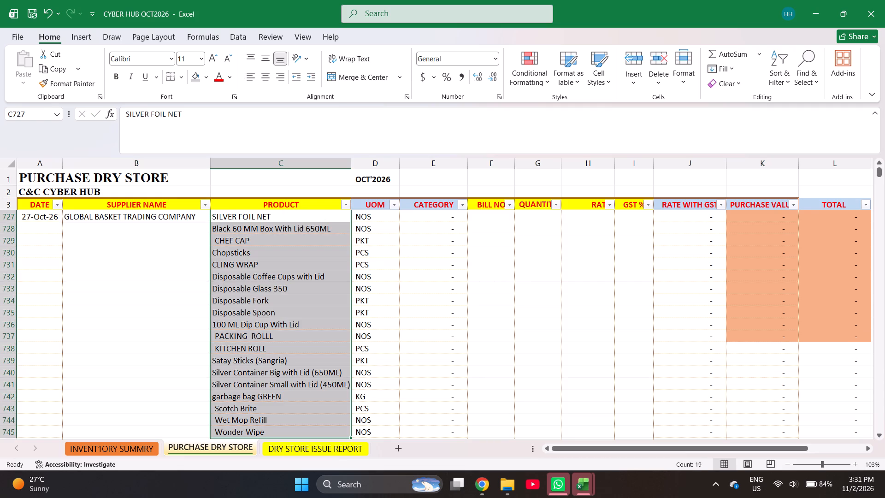
pyautogui.press('Right')
pyautogui.press('Right')
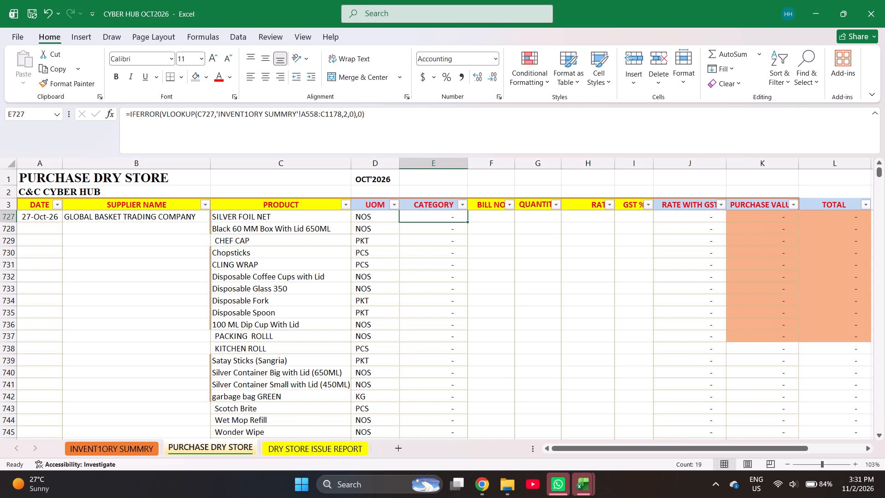
pyautogui.press('Right')
pyautogui.press('pagedown')
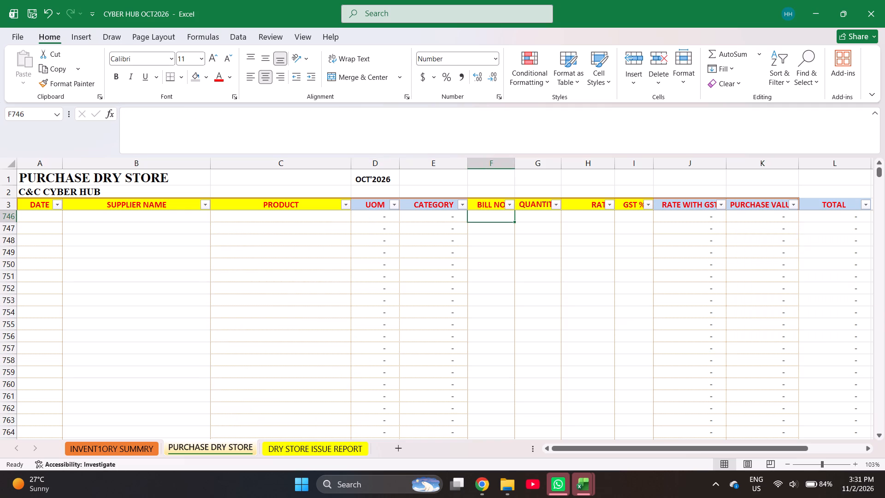
pyautogui.press('pageup')
pyautogui.press('Up')
pyautogui.press('Down')
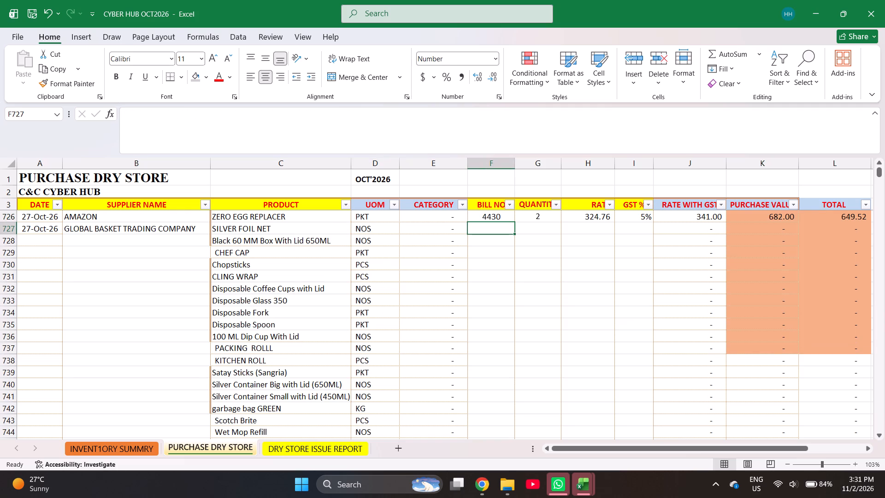
pyautogui.write('166')
pyautogui.press('Right')
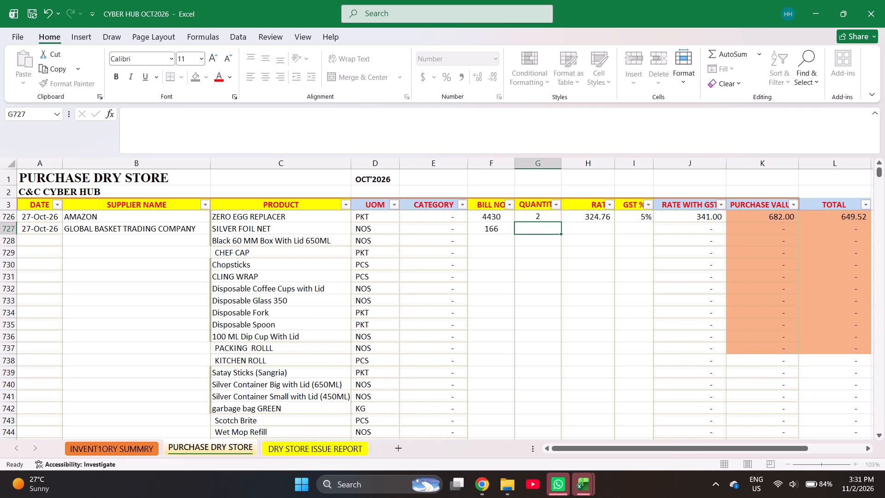
# Enter quantities 1, 100, 3, 3 and 4 for SILVER FOIL NET through CLING WRAP in rows 727 to 731.
pyautogui.press('1')
pyautogui.press('Return')
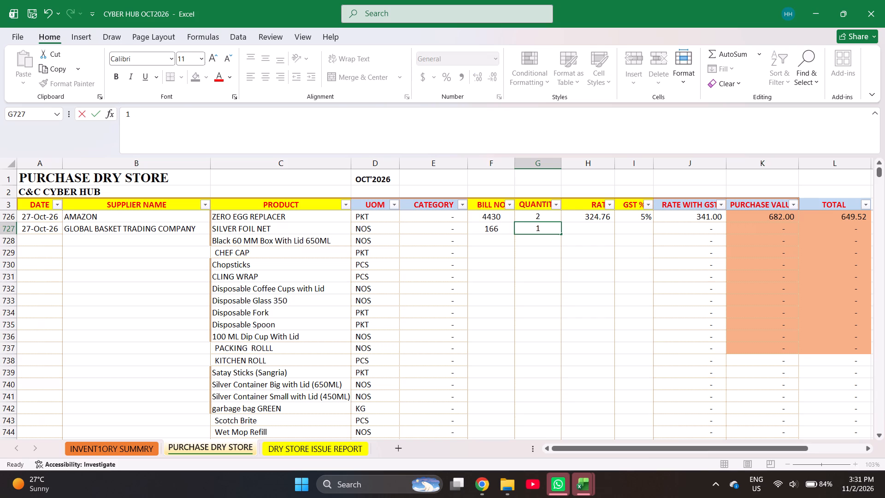
pyautogui.write('100')
pyautogui.press('Return')
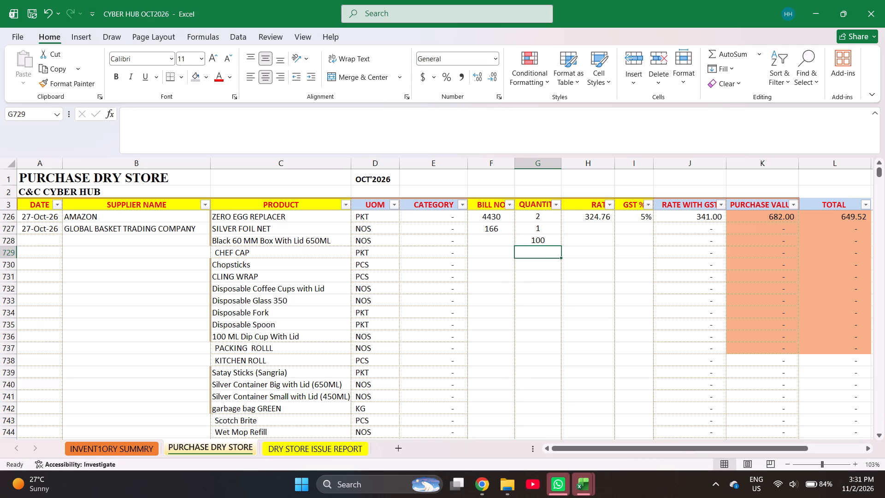
pyautogui.press('3')
pyautogui.press('Return')
pyautogui.press('3')
pyautogui.press('Return')
pyautogui.press('4')
pyautogui.press('Return')
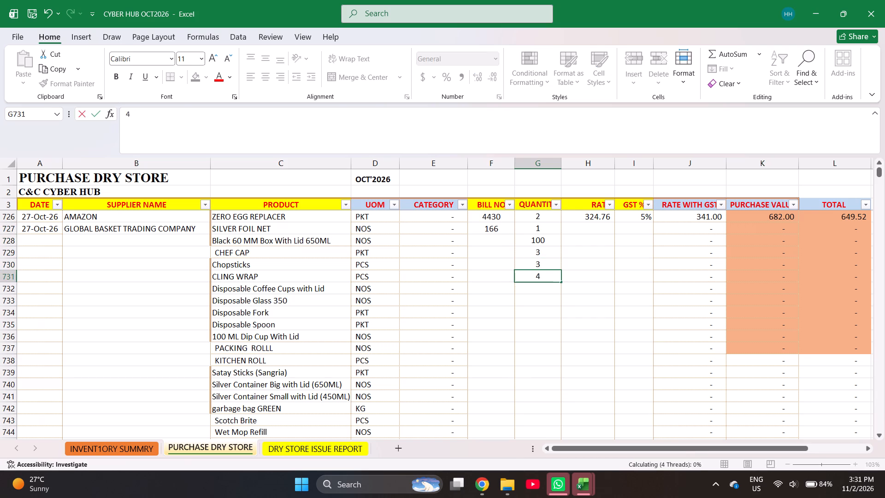
# Enter quantities 25, 25, 2, 2 and 150 for Disposable Coffee Cups through 100 ML Dip Cup in rows 732 to 736.
pyautogui.write('25')
pyautogui.press('Return')
pyautogui.write('25')
pyautogui.press('Return')
pyautogui.press('2')
pyautogui.press('Return')
pyautogui.press('2')
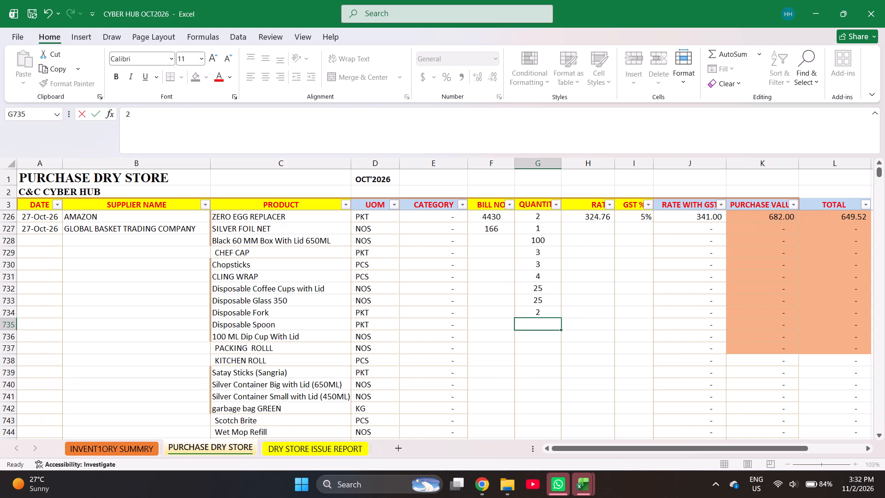
pyautogui.press('Return')
pyautogui.write('150')
pyautogui.press('Return')
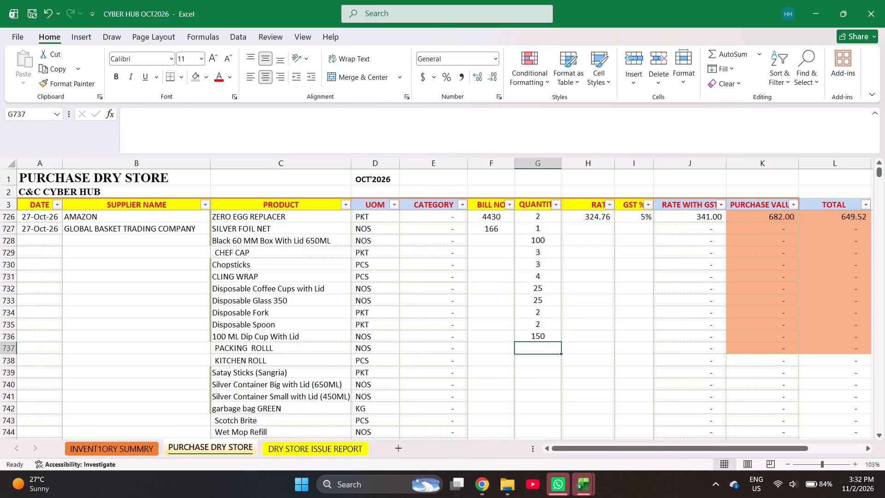
# Enter quantities 2, 2, 5, 100, 100 and 10 for PACKING ROLLL through garbage bag GREEN in rows 737 to 742.
pyautogui.press('2')
pyautogui.press('Return')
pyautogui.press('2')
pyautogui.press('Return')
pyautogui.press('5')
pyautogui.press('Return')
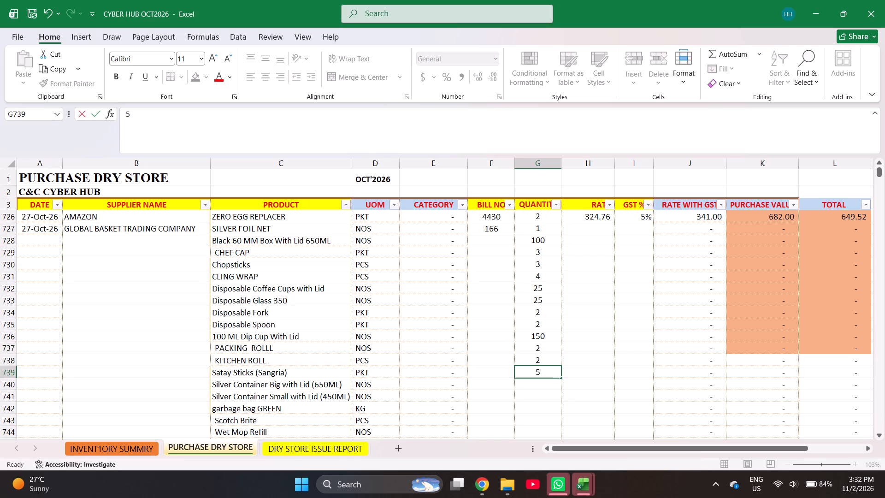
pyautogui.write('100')
pyautogui.press('Return')
pyautogui.write('100')
pyautogui.press('Return')
pyautogui.write('10')
pyautogui.press('Return')
# Enter quantities 12, 1 and 2 for Scotch Brite, Wet Mop Refill and Wonder Wipe in rows 743 to 745.
pyautogui.press('2')
pyautogui.press('Return')
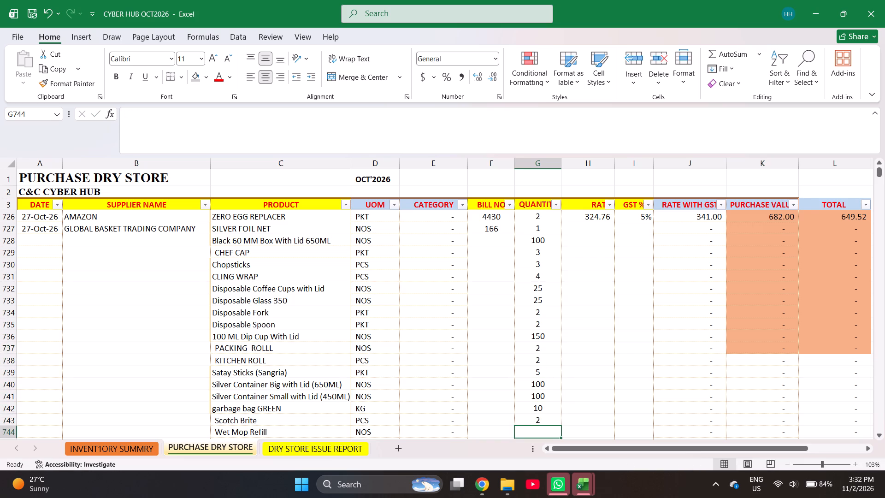
pyautogui.press('Up')
pyautogui.write('12')
pyautogui.press('Return')
pyautogui.press('1')
pyautogui.press('Return')
pyautogui.press('2')
pyautogui.press('Return')
# Enter rates 535, 7.60, 67, 220 and 200 for SILVER FOIL NET through CLING WRAP in rows 727 to 731.
pyautogui.press('Right')
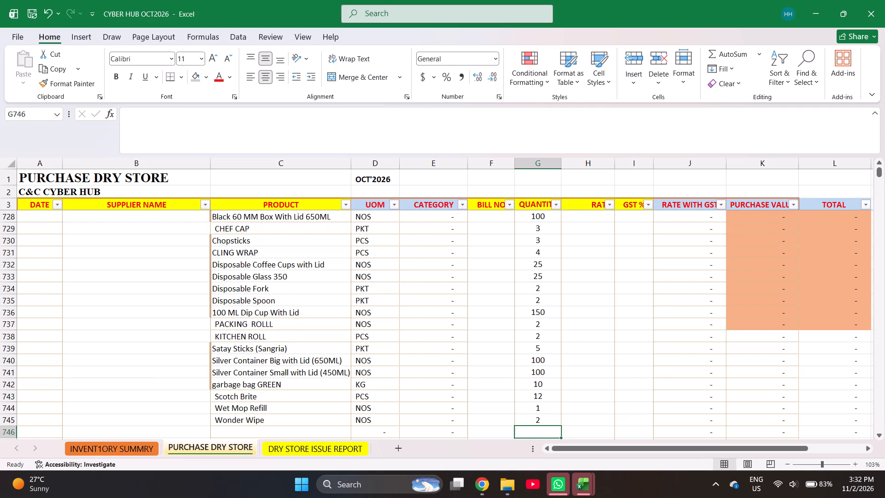
pyautogui.hotkey('ctrl', 'Up')
pyautogui.press('Down')
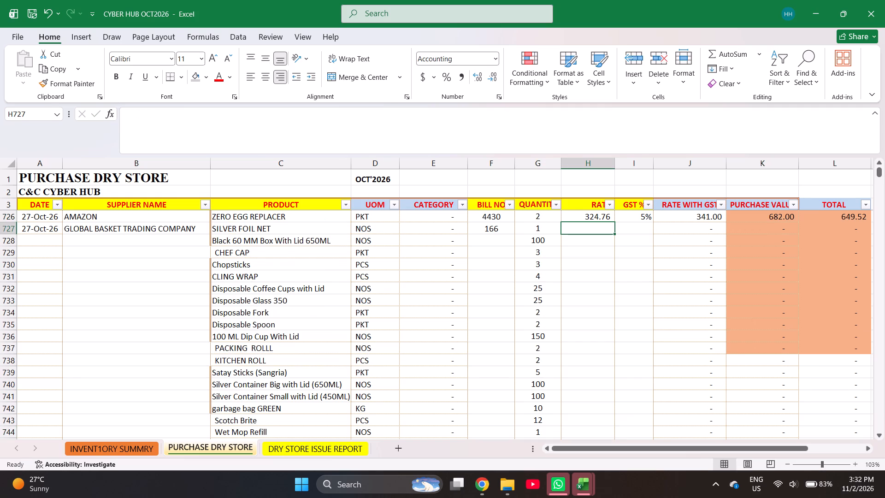
pyautogui.write('535')
pyautogui.press('Return')
pyautogui.write('7.60')
pyautogui.press('Return')
pyautogui.write('67')
pyautogui.press('Return')
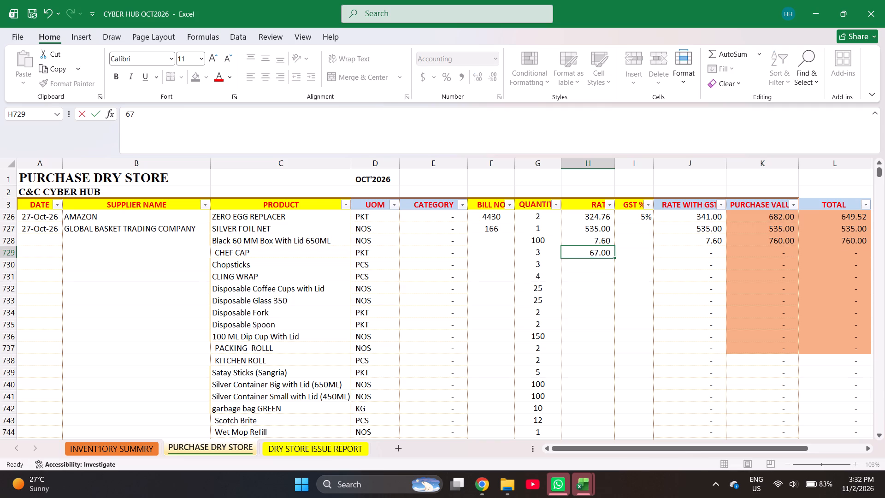
pyautogui.write('220')
pyautogui.press('Return')
pyautogui.write('200')
pyautogui.press('Return')
# Enter rates 4.50, 6, 67 and 55 for Disposable Coffee Cups through Disposable Spoon in rows 732 to 735.
pyautogui.write('4.50')
pyautogui.press('Return')
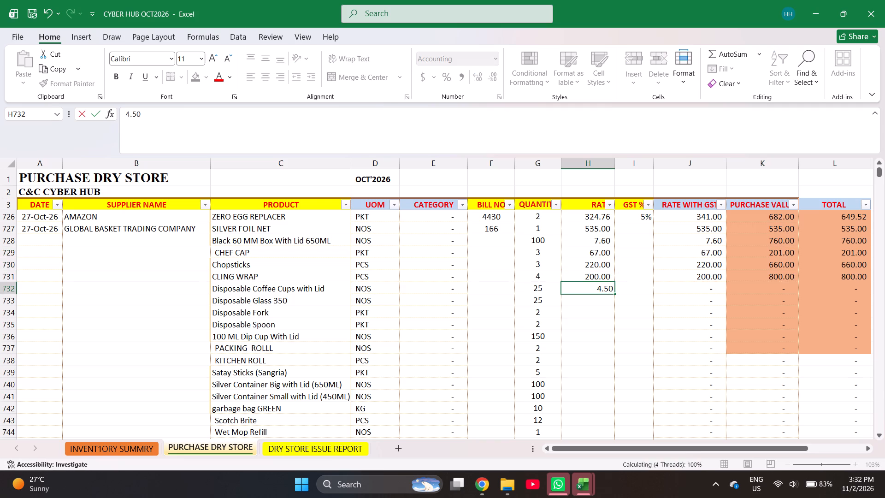
pyautogui.press('6')
pyautogui.press('Return')
pyautogui.write('67')
pyautogui.press('Return')
pyautogui.write('55')
pyautogui.press('Return')
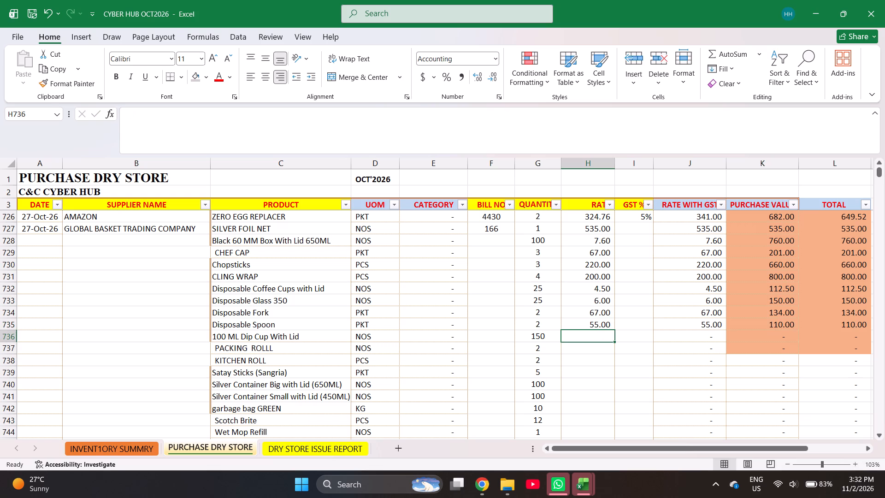
# Enter rates 2.80, 210, 20 and 3.70 in rows 736 to 739, starting at 100 ML Dip Cup With Lid.
pyautogui.write('2.80')
pyautogui.press('Return')
pyautogui.write('210')
pyautogui.press('Return')
pyautogui.write('20')
pyautogui.press('Return')
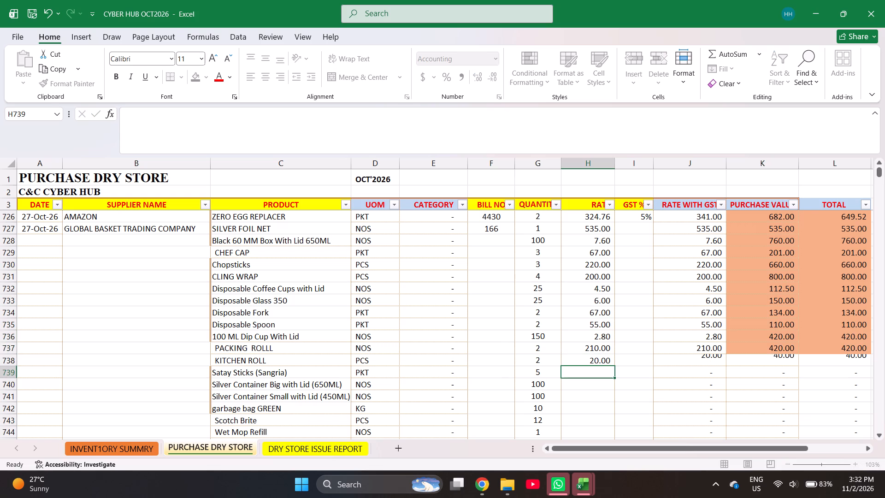
pyautogui.write('3.70')
pyautogui.press('Return')
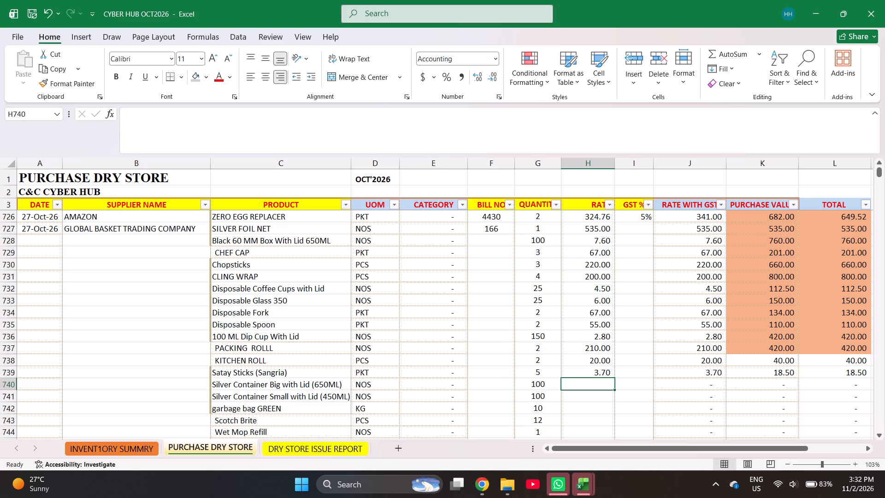
# Enter rates 2.50, 100, 23, 60 and 100 in rows 740 to 744, starting at Silver Container Big with Lid.
pyautogui.write('2.50')
pyautogui.press('Return')
pyautogui.write('100')
pyautogui.press('Return')
pyautogui.write('23')
pyautogui.press('Return')
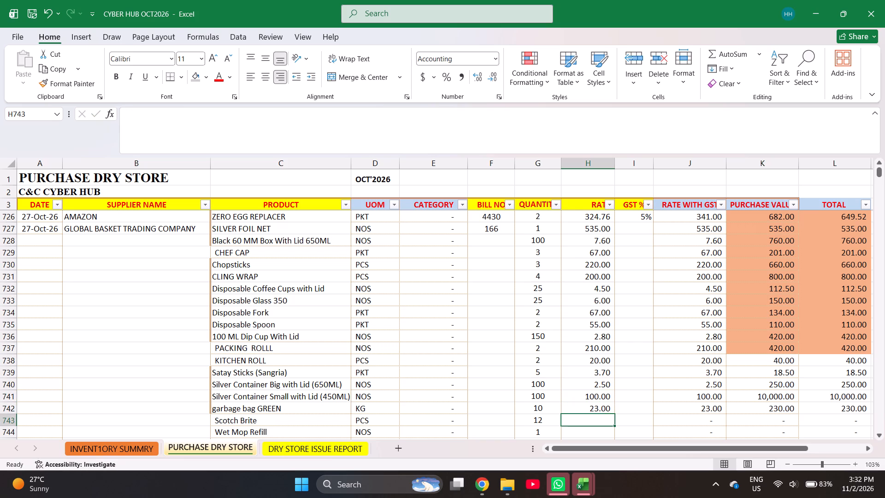
pyautogui.write('60')
pyautogui.press('Return')
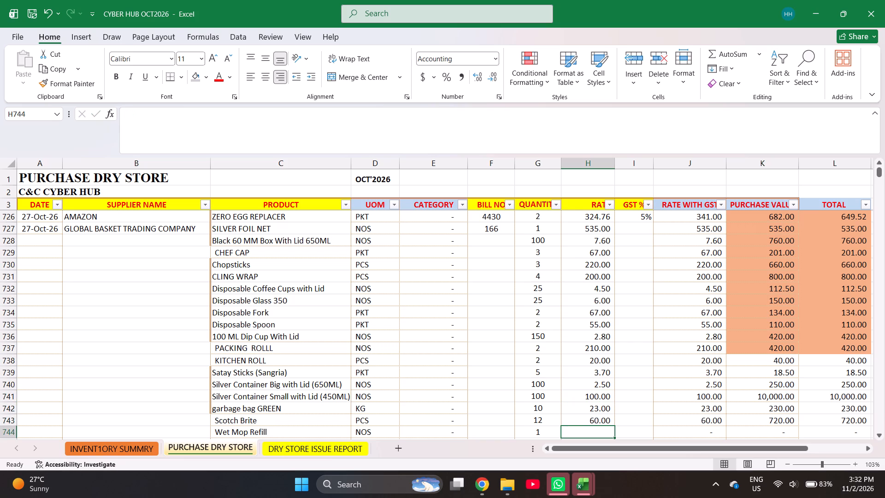
pyautogui.write('100')
pyautogui.press('Right')
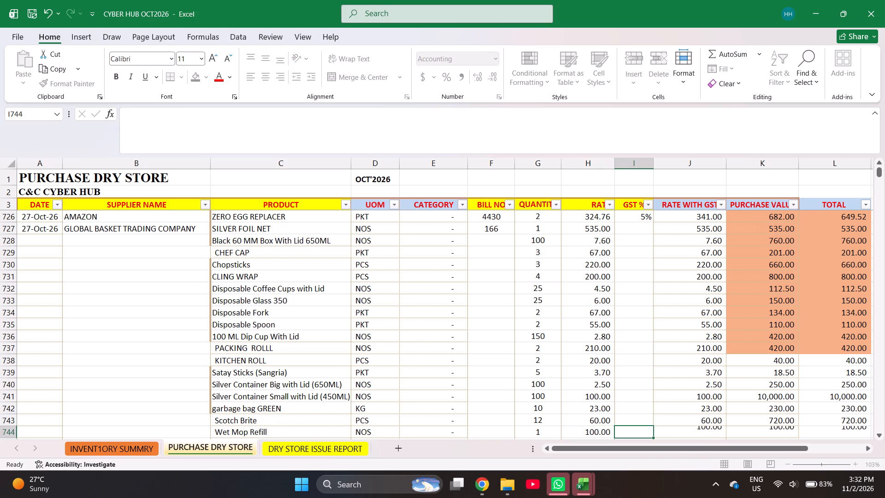
# Check the entered rates one by one against the GLOBAL BASKET TRADING COMPANY products from row 727 onward.
pyautogui.press('Down')
pyautogui.press('Up')
pyautogui.press('Down')
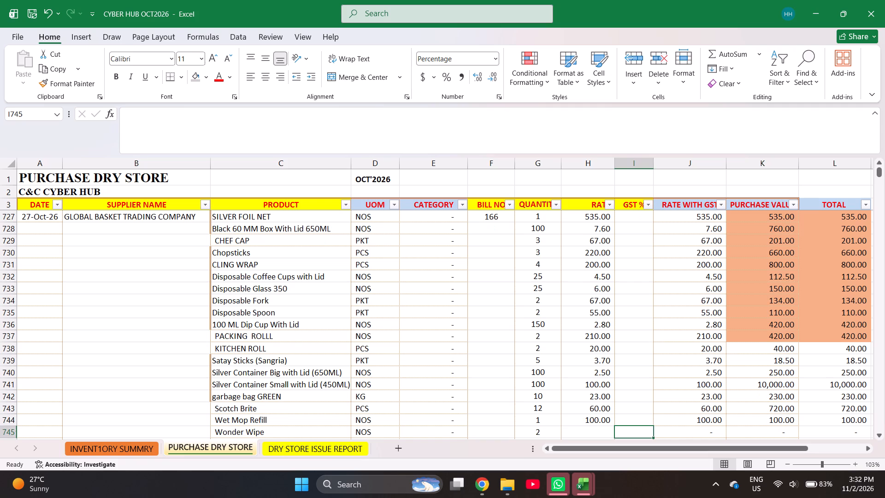
pyautogui.press('Left')
pyautogui.press('Down')
pyautogui.press('Up')
pyautogui.press('Up')
pyautogui.press('Up')
pyautogui.press('Up')
pyautogui.press('Up')
pyautogui.press('Up')
pyautogui.press('Up')
pyautogui.press('Up')
pyautogui.press('Up')
pyautogui.press('Up')
pyautogui.press('Up')
pyautogui.press('Up')
pyautogui.press('Up')
pyautogui.press('Up')
pyautogui.press('Up')
pyautogui.press('Up')
pyautogui.press('Up')
pyautogui.press('Up')
pyautogui.press('Up')
pyautogui.press('Up')
pyautogui.press('Up')
pyautogui.press('Up')
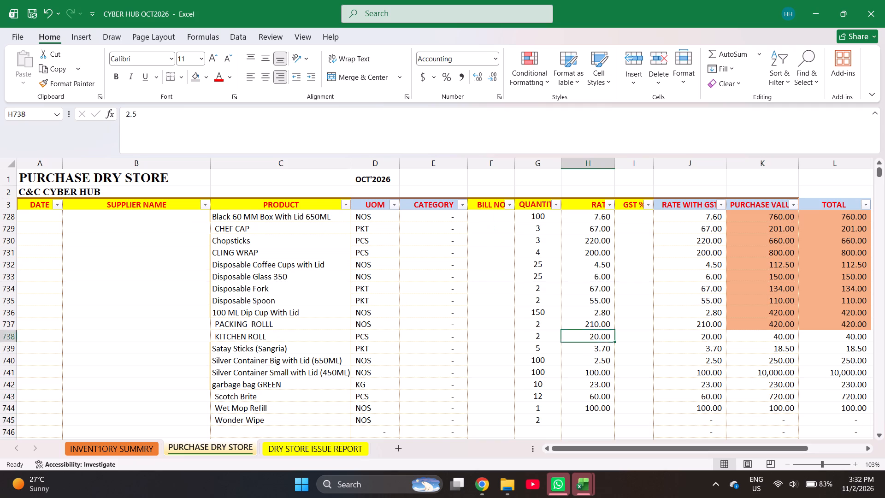
pyautogui.press('Down')
pyautogui.press('Down')
pyautogui.press('Down')
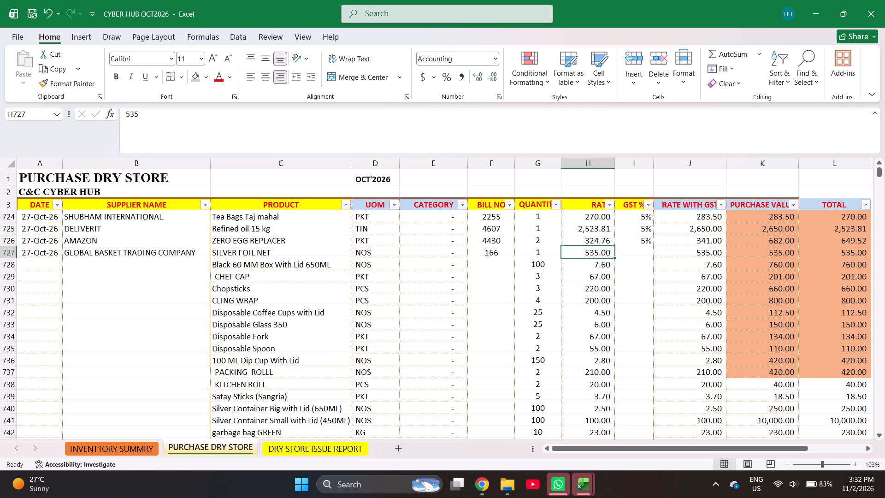
pyautogui.press('Down')
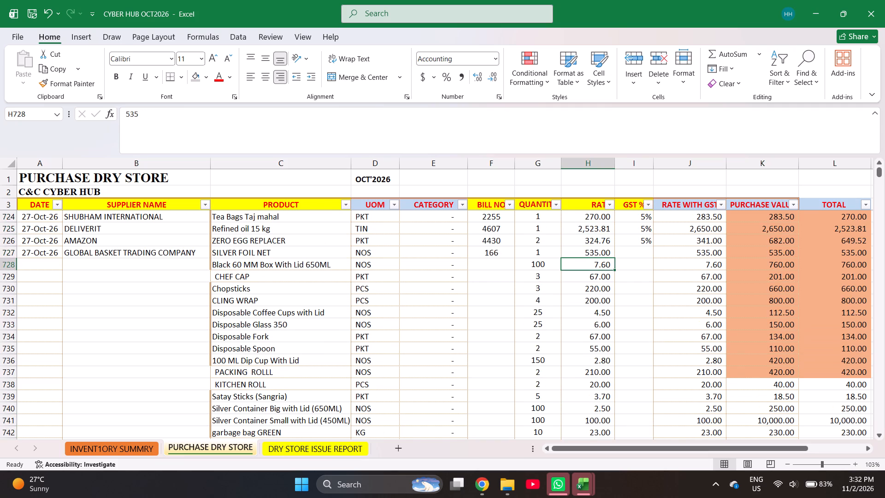
pyautogui.press('Down')
pyautogui.press('Down')
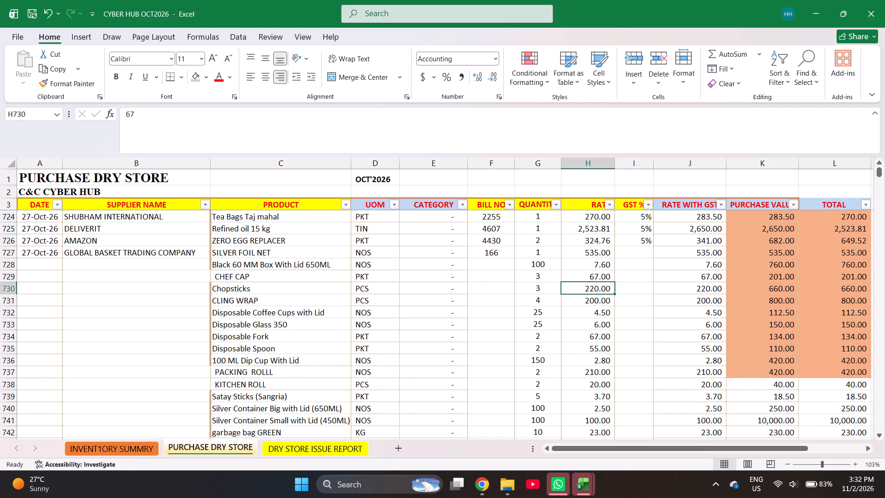
pyautogui.press('Down')
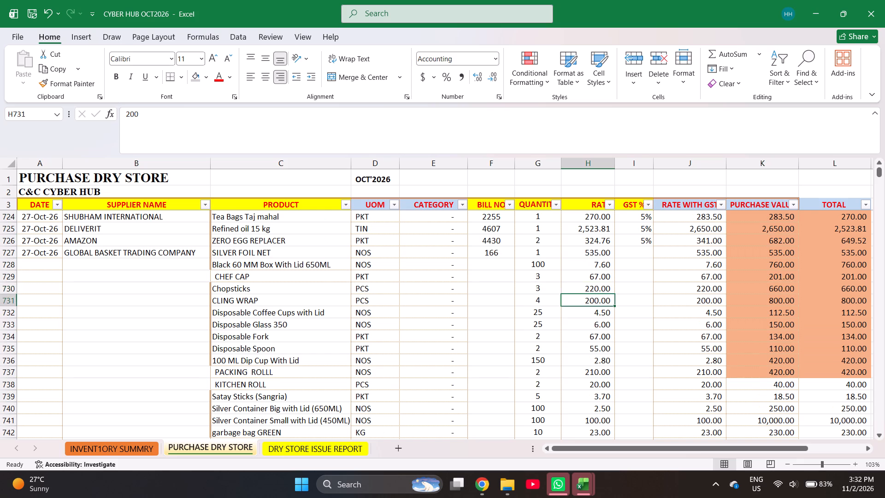
pyautogui.press('Down')
pyautogui.press('Down')
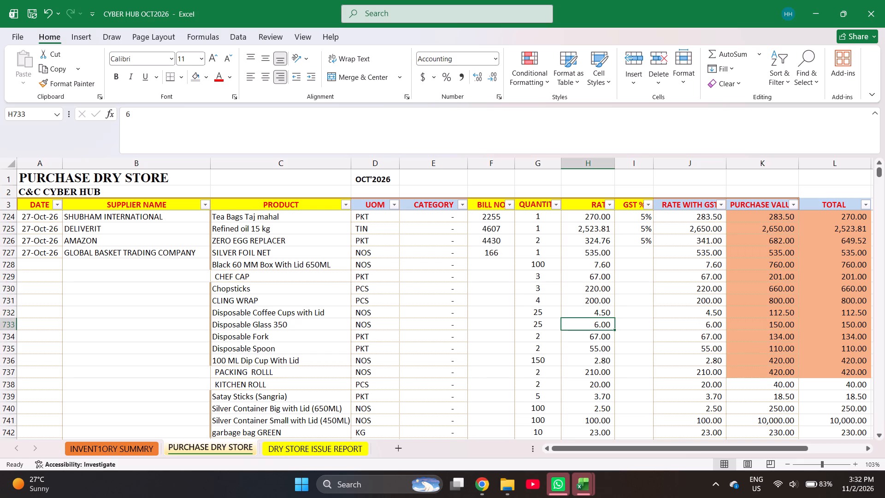
pyautogui.press('Down')
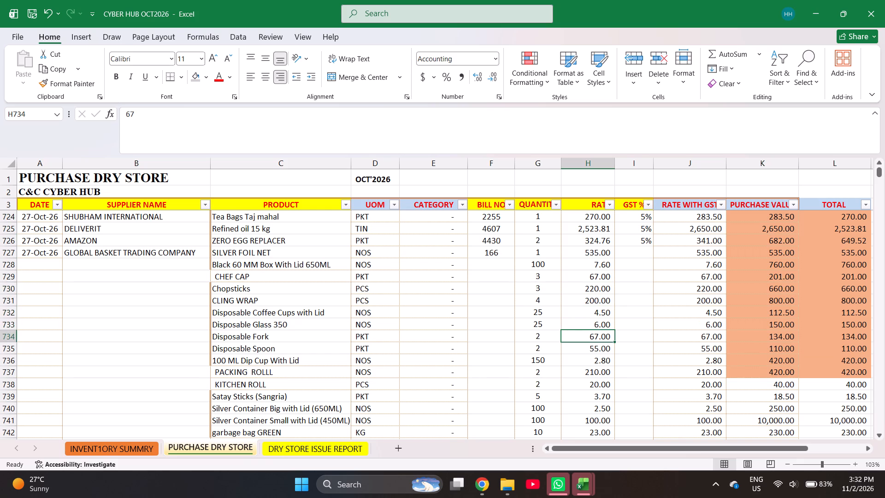
# Shift the rates from row 735 onward down one row and fill Disposable Spoon's rate with the 67 from the row above.
pyautogui.press('Down')
pyautogui.hotkey('shift', 'Down')
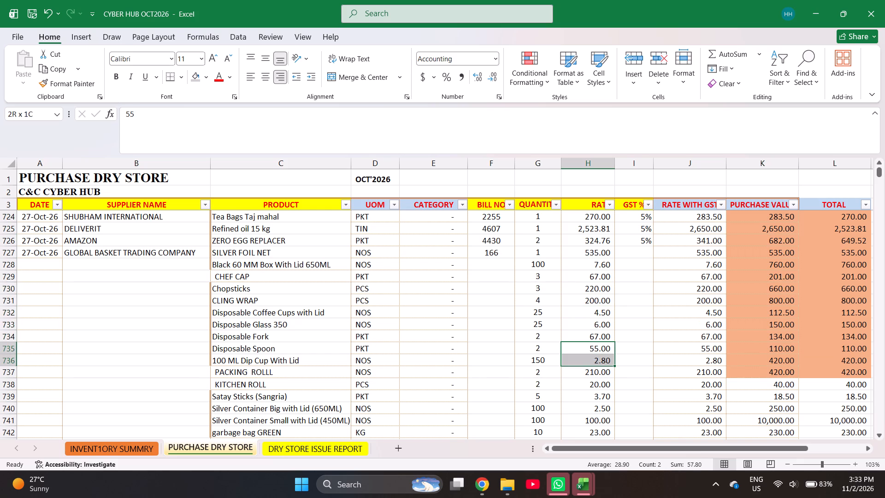
pyautogui.hotkey('ctrl', 'shift', 'Down')
pyautogui.hotkey('ctrl', 'c')
pyautogui.press('Down')
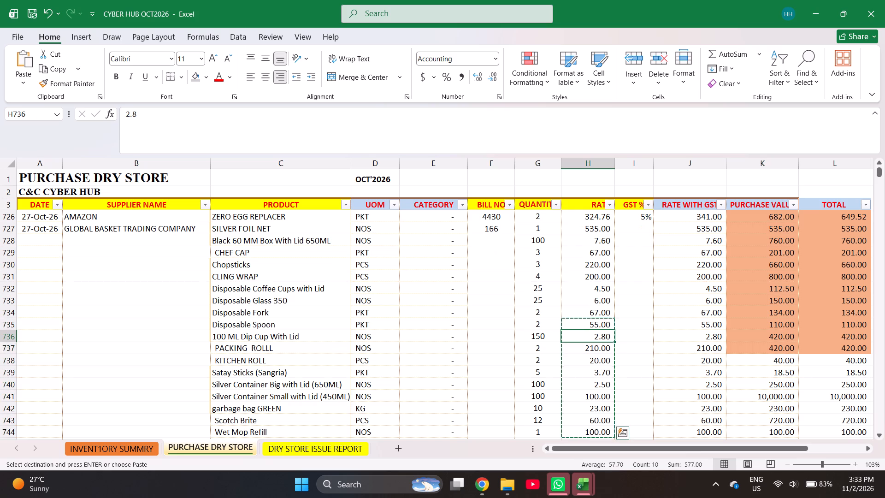
pyautogui.press('Return')
pyautogui.press('Up')
pyautogui.hotkey('ctrl', 'd')
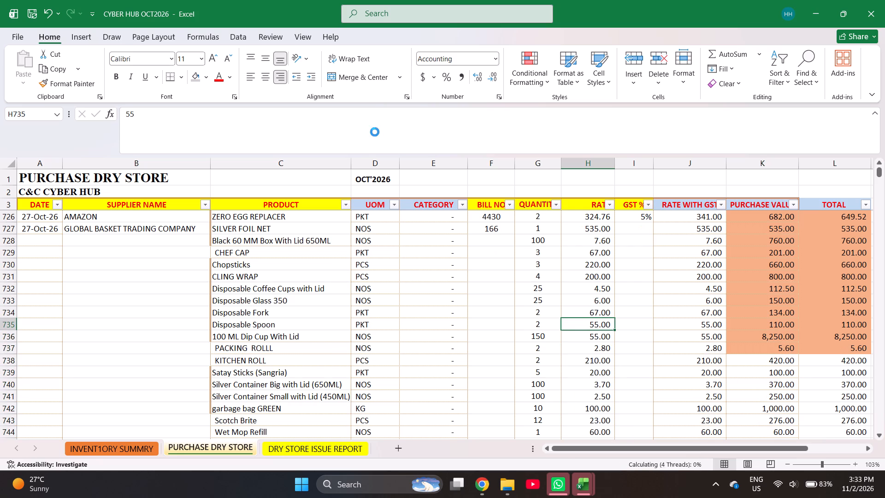
# Enter GST of 18% for SILVER FOIL NET, Black 60 MM Box and CHEF CAP, and 5% for Chopsticks, in rows 727 to 730.
pyautogui.press('Right')
pyautogui.press('Up')
pyautogui.press('Up')
pyautogui.hotkey('ctrl', 'Up')
pyautogui.press('Down')
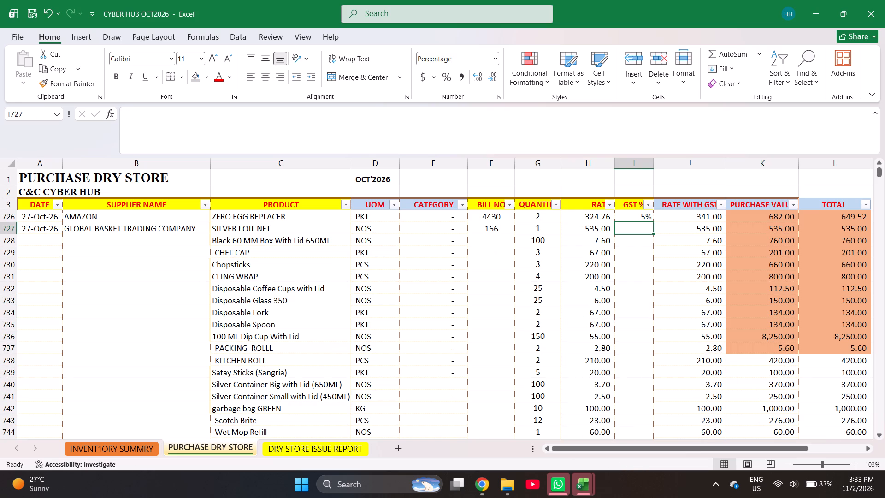
pyautogui.write('18')
pyautogui.press('Return')
pyautogui.write('18')
pyautogui.press('Return')
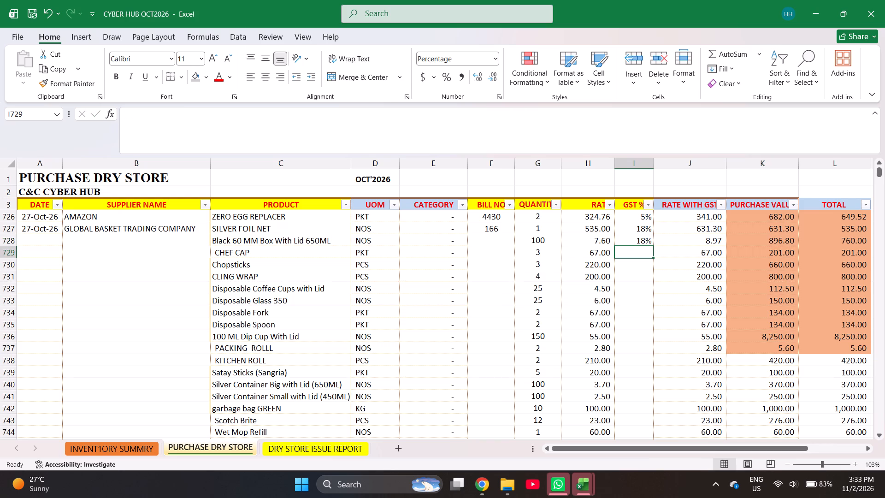
pyautogui.write('18')
pyautogui.press('Return')
pyautogui.press('5')
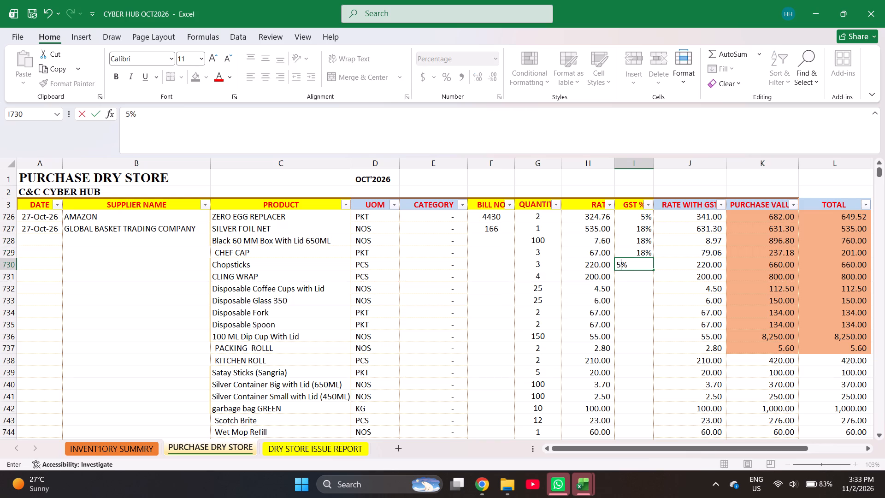
pyautogui.press('Return')
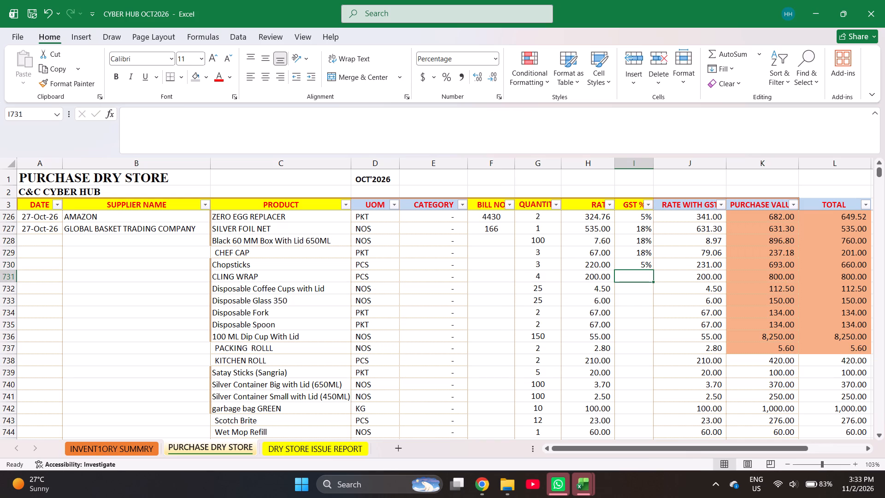
# Enter GST of 18% for CLING WRAP, Disposable Coffee Cups and Disposable Glass 350, and 5% for Disposable Fork and Spoon.
pyautogui.write('18')
pyautogui.press('Return')
pyautogui.write('18')
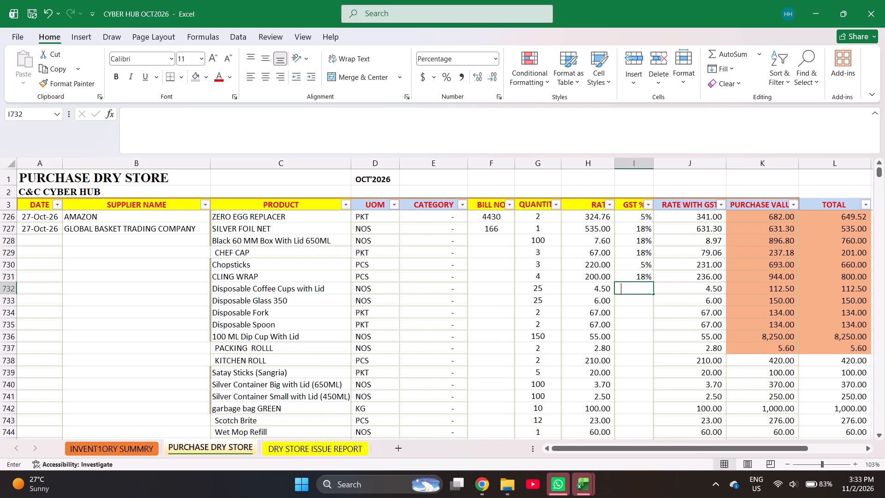
pyautogui.press('Return')
pyautogui.write('18')
pyautogui.press('Return')
pyautogui.press('5')
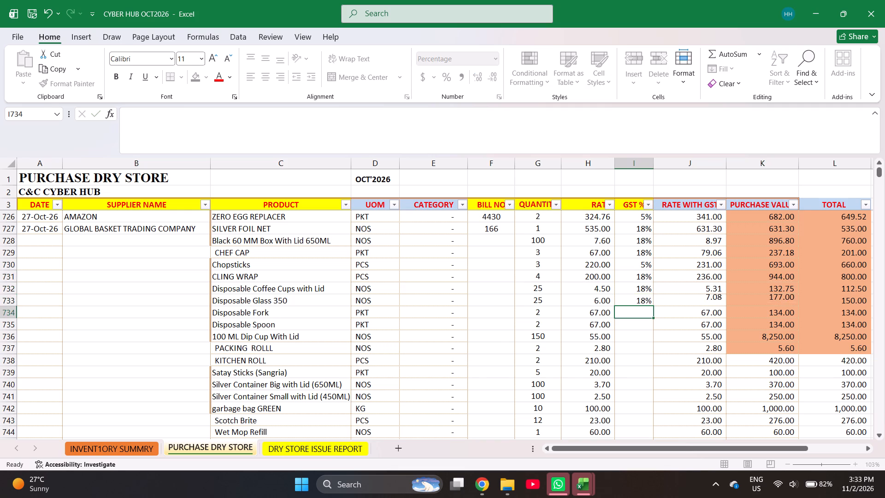
pyautogui.press('Return')
pyautogui.press('5')
pyautogui.press('Return')
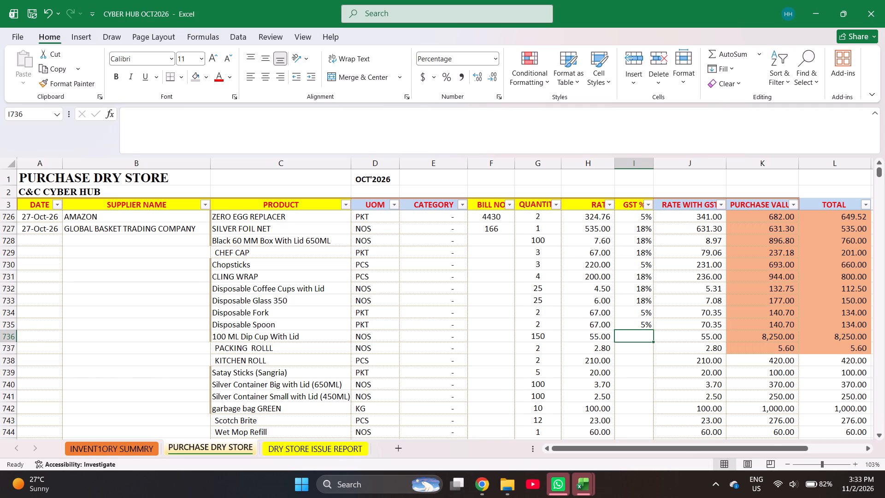
# Select the rates from 100 ML Dip Cup With Lid in row 736 downward.
pyautogui.press('pageup')
pyautogui.press('pagedown')
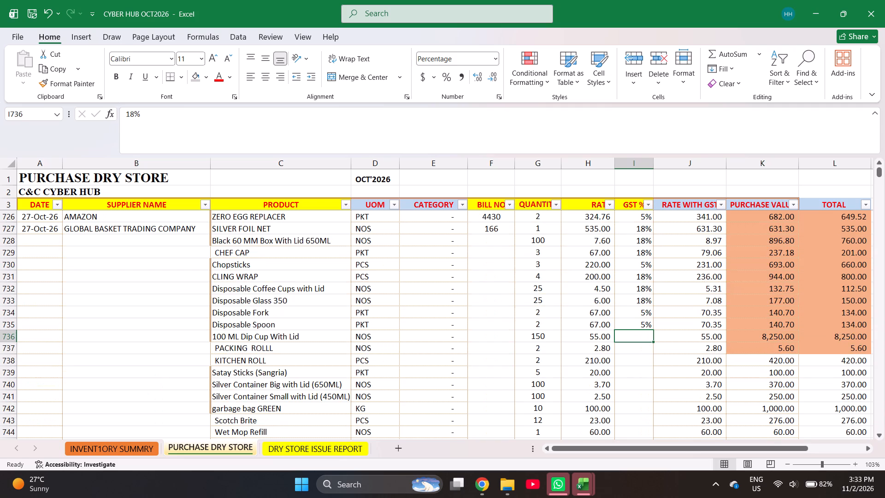
pyautogui.press('Left')
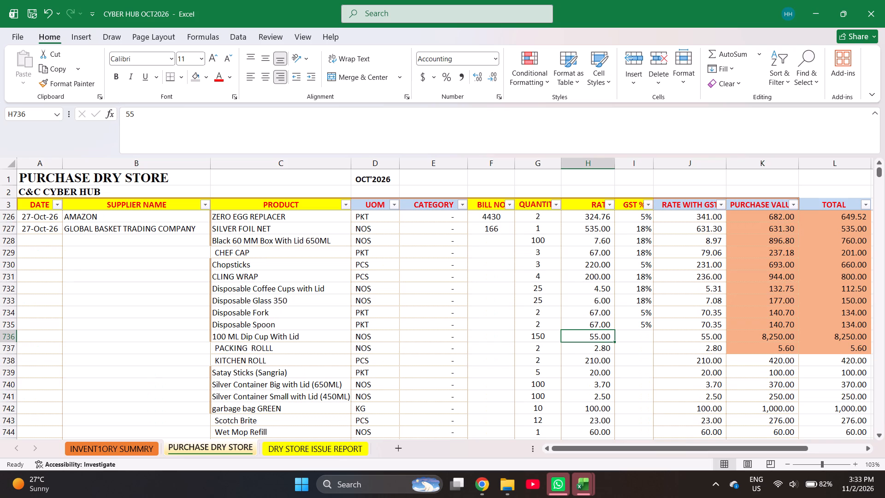
pyautogui.press('Up')
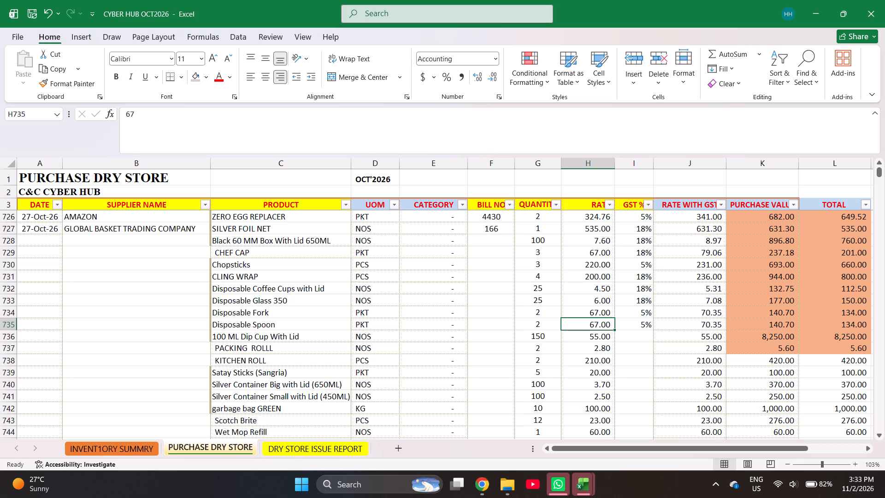
pyautogui.press('Down')
pyautogui.hotkey('shift', 'Down')
pyautogui.hotkey('shift', 'Down')
pyautogui.hotkey('shift', 'Down')
pyautogui.hotkey('shift', 'Down')
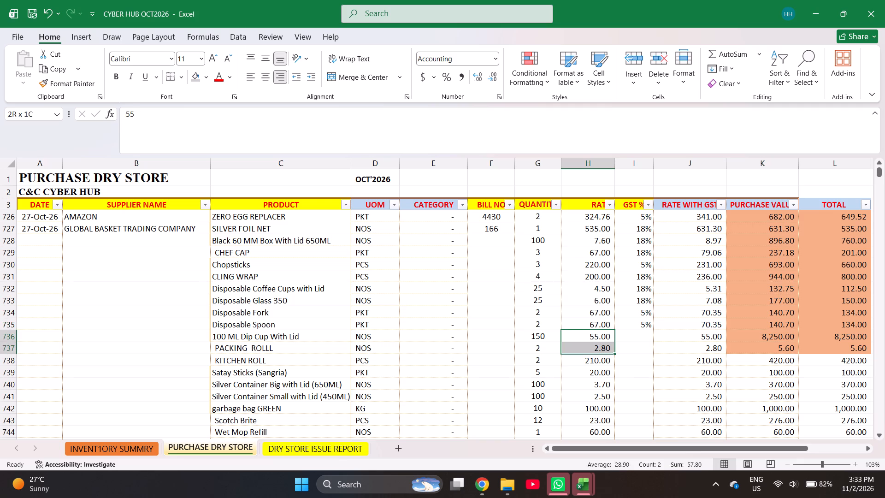
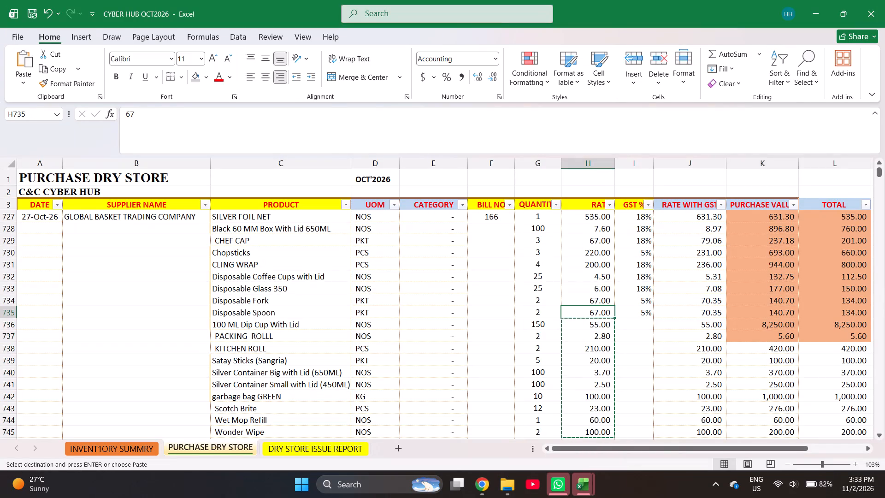
# Paste the copied rates one row higher, starting at Disposable Spoon in row 735.
pyautogui.press('Return')
pyautogui.press('Down')
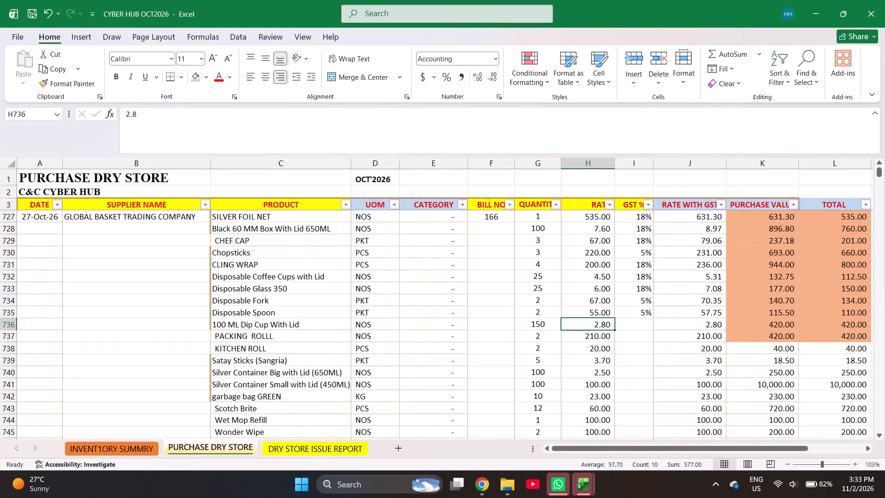
# Enter GST of 18% for 100 ML Dip Cup With Lid, PACKING ROLLL and KITCHEN ROLL in rows 736 to 738.
pyautogui.press('Down')
pyautogui.press('Right')
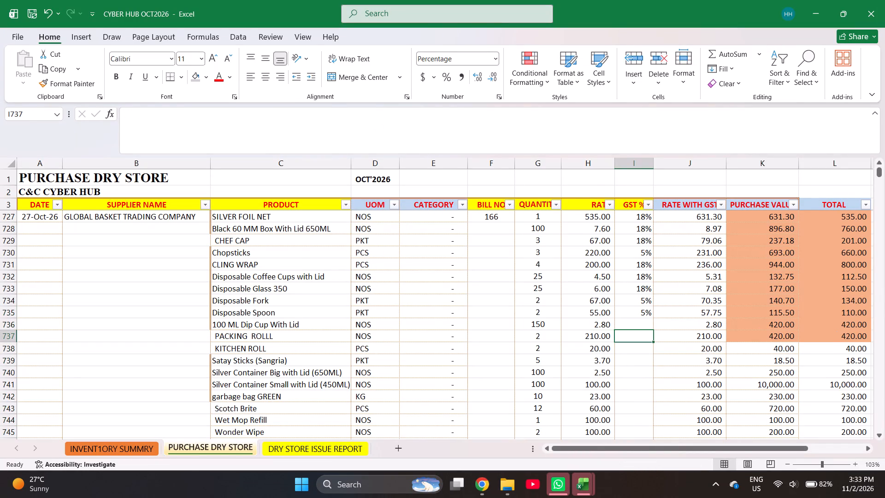
pyautogui.press('Down')
pyautogui.press('Up')
pyautogui.press('Up')
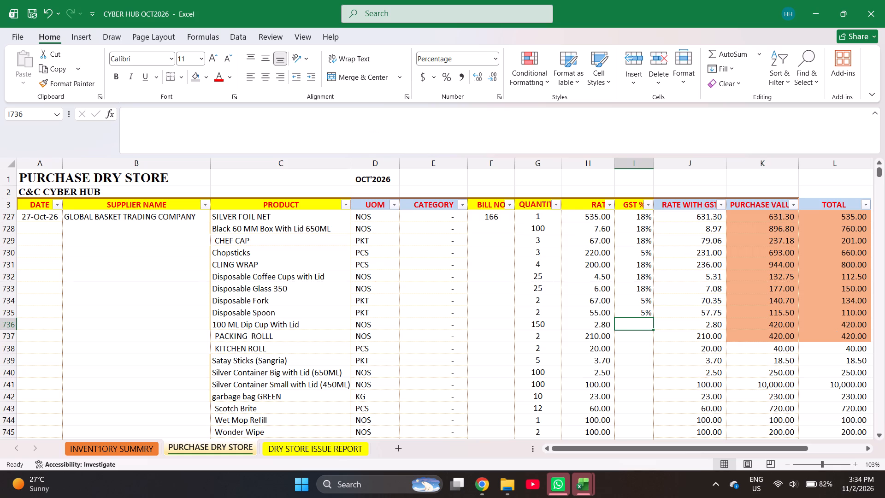
pyautogui.write('18')
pyautogui.press('Return')
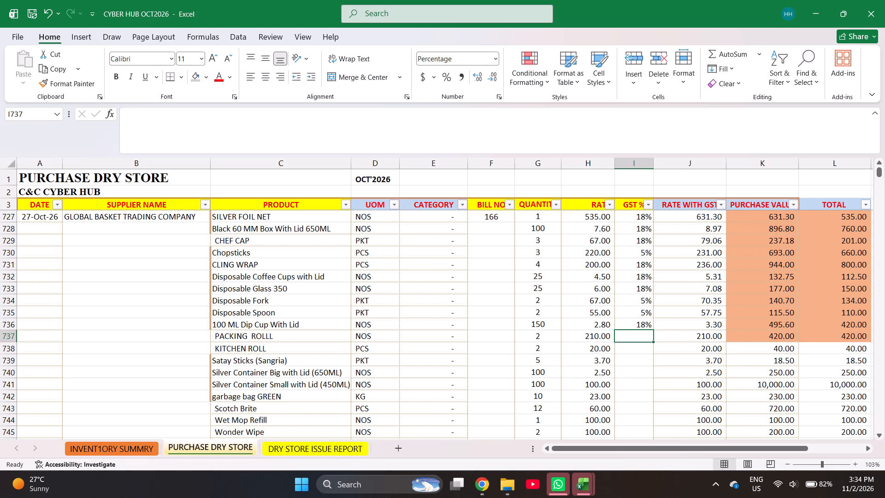
pyautogui.press('8')
pyautogui.press('Return')
pyautogui.press('1')
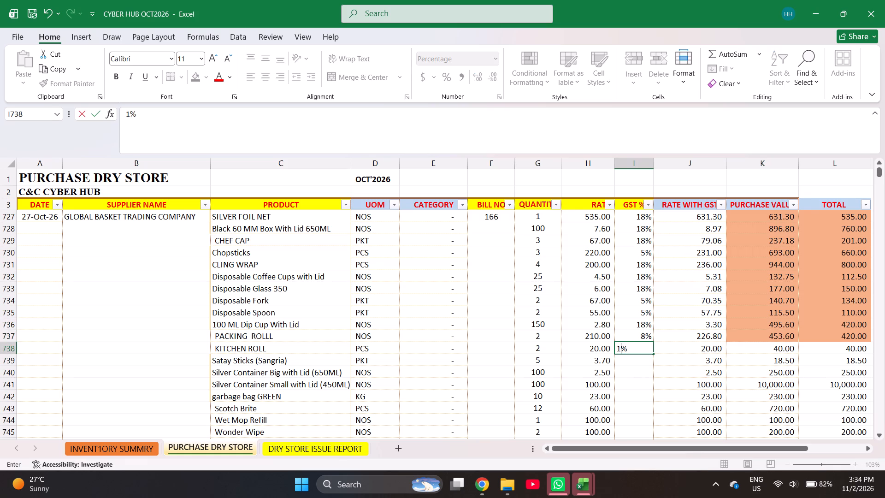
pyautogui.press('8')
pyautogui.press('Return')
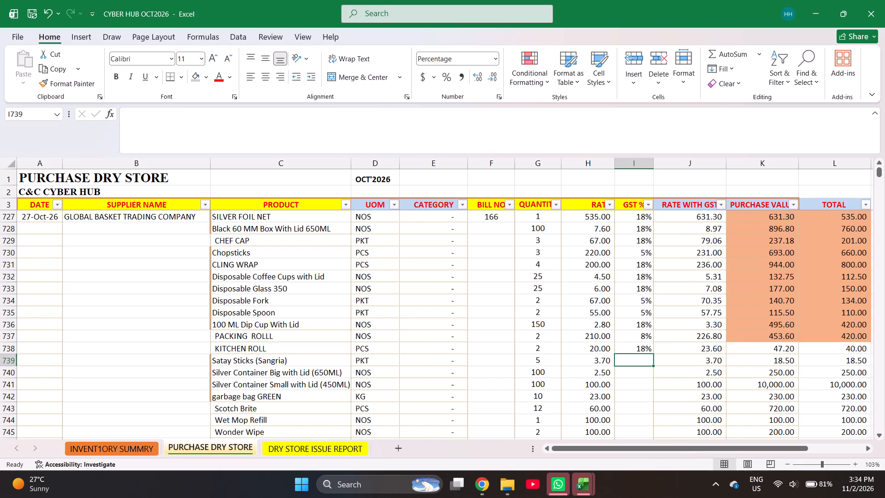
pyautogui.press('Up')
pyautogui.press('Up')
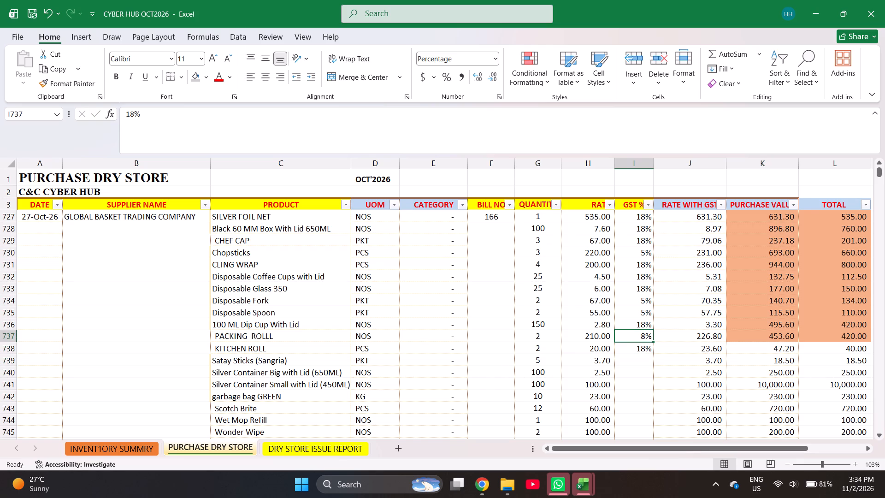
pyautogui.write('18')
pyautogui.press('Return')
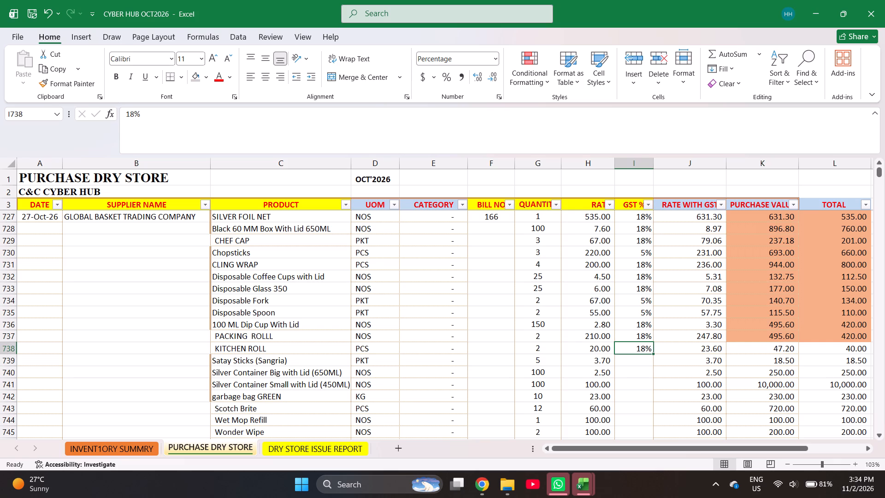
# Shift the rates from row 737 onward down one row and set PACKING ROLLL's rate to 65.
pyautogui.press('Up')
pyautogui.press('Up')
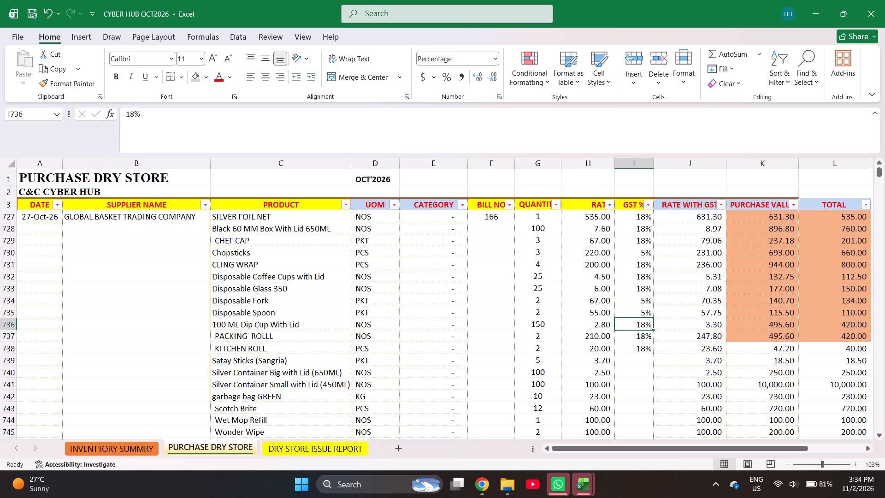
pyautogui.press('Down')
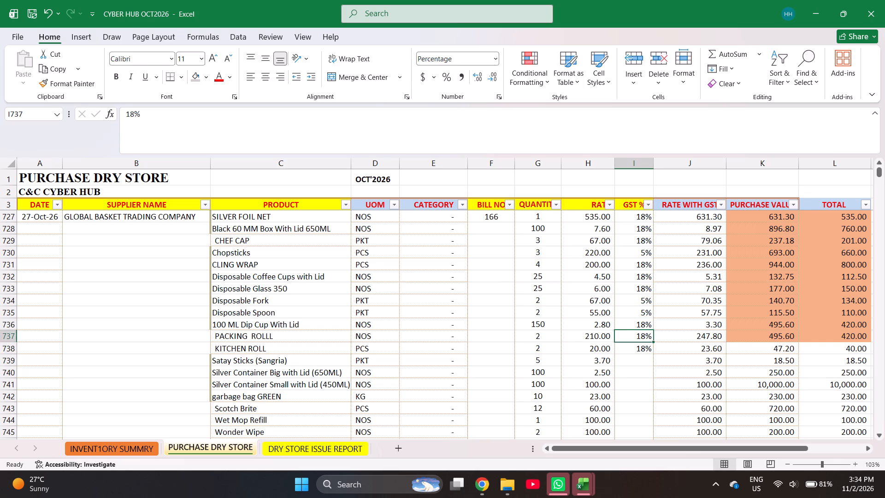
pyautogui.press('Left')
pyautogui.hotkey('shift', 'Down')
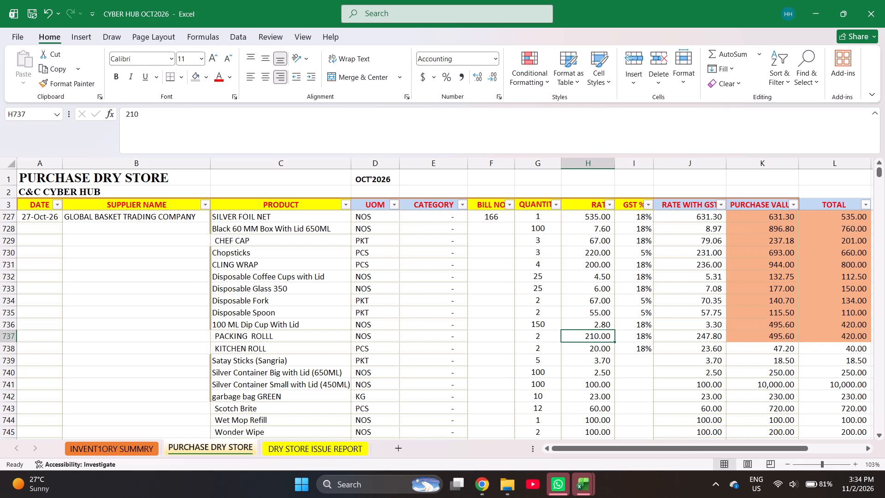
pyautogui.hotkey('shift', 'Down')
pyautogui.hotkey('shift', 'Down')
pyautogui.hotkey('shift', 'Down')
pyautogui.hotkey('ctrl', 'shift', 'Down')
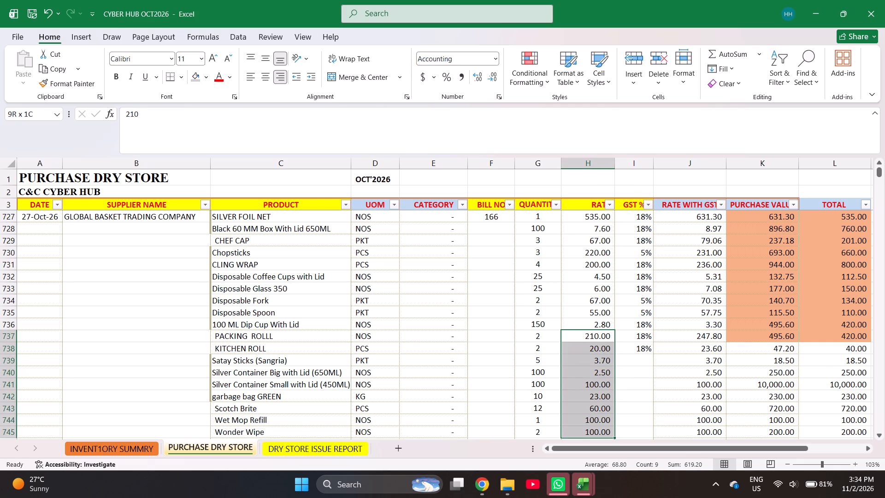
pyautogui.hotkey('ctrl', 'c')
pyautogui.press('Down')
pyautogui.press('Return')
pyautogui.press('Up')
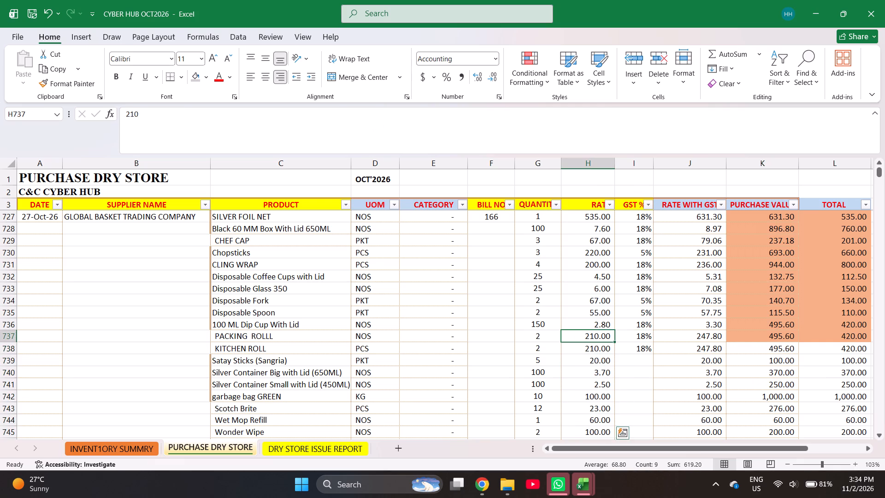
pyautogui.write('65')
pyautogui.press('Right')
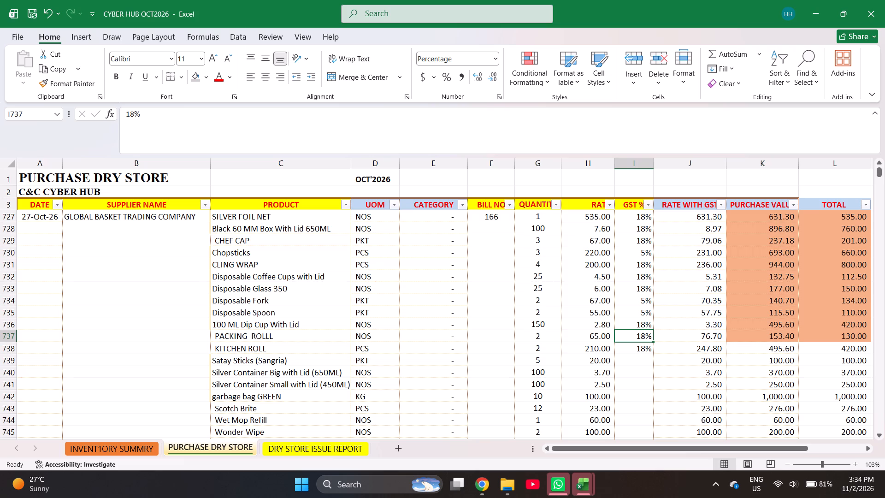
# Enter GST of 5% for Satay Sticks, Silver Container Big and Silver Container Small in rows 739 to 741.
pyautogui.press('Down')
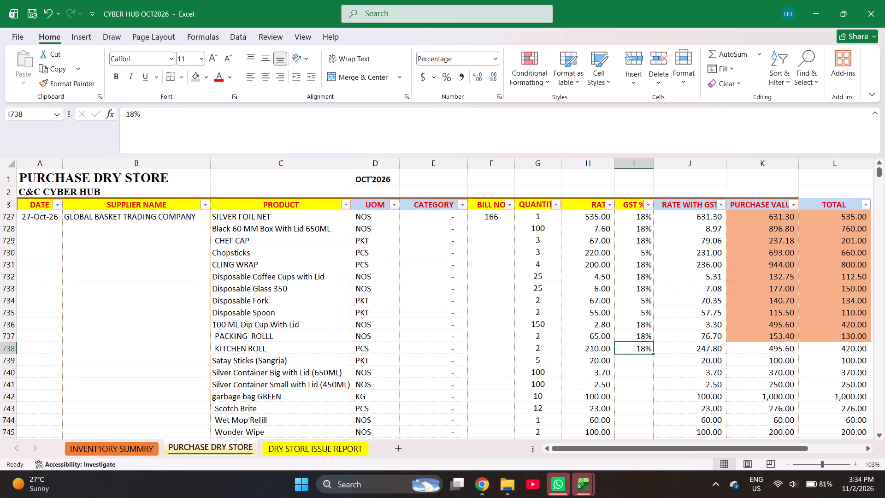
pyautogui.press('Down')
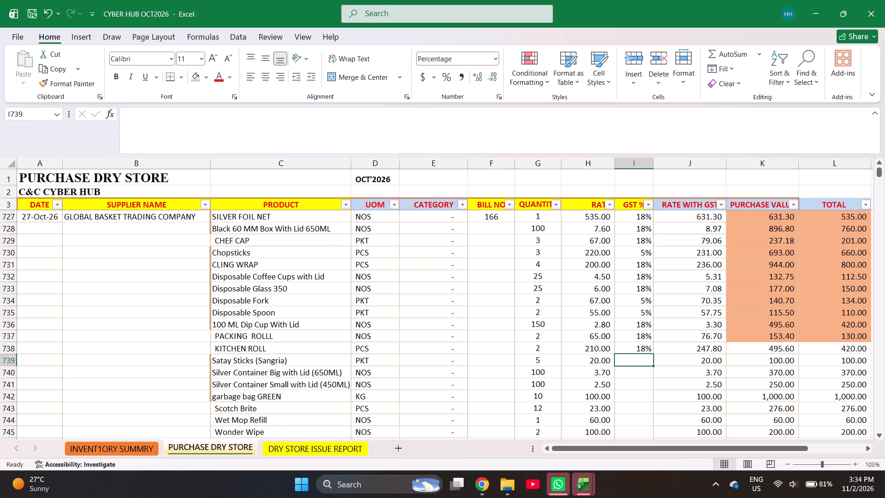
pyautogui.press('5')
pyautogui.press('Return')
pyautogui.press('5')
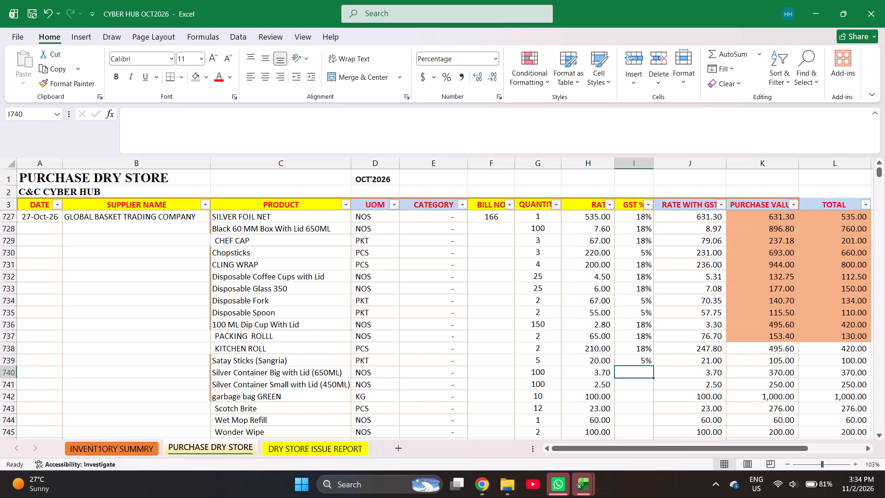
pyautogui.press('Return')
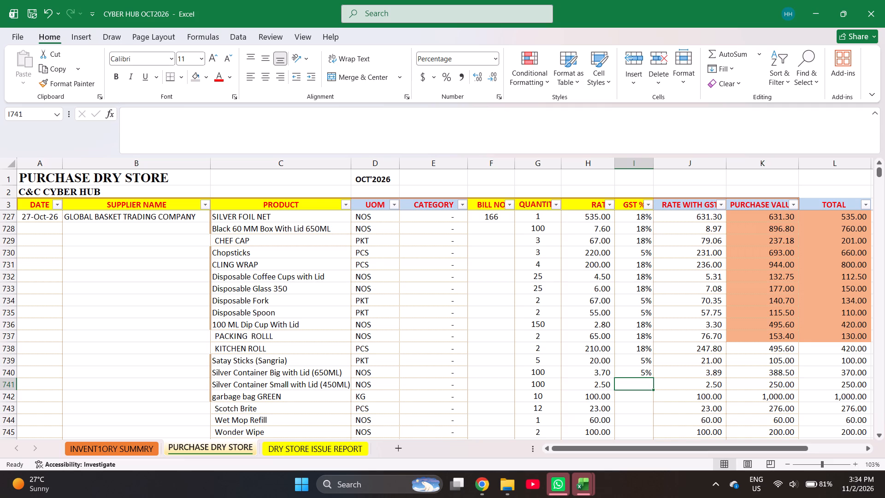
pyautogui.press('5')
pyautogui.press('Return')
# Enter GST of 18% for garbage bag GREEN, Scotch Brite, Wet Mop Refill and Wonder Wipe in rows 742 to 745.
pyautogui.write('18')
pyautogui.press('Return')
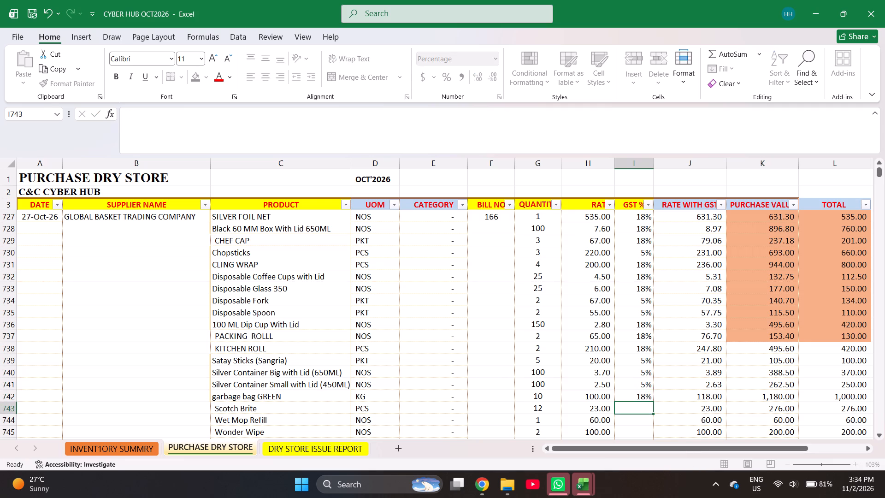
pyautogui.press('1')
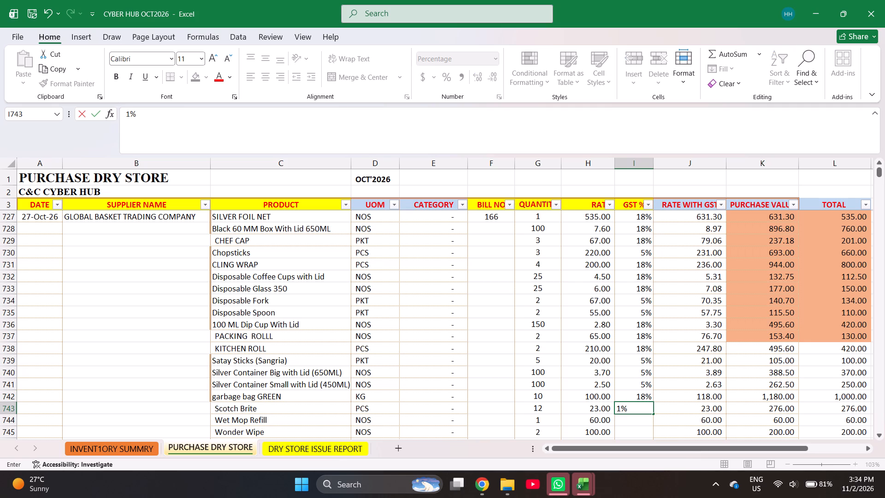
pyautogui.press('8')
pyautogui.press('Return')
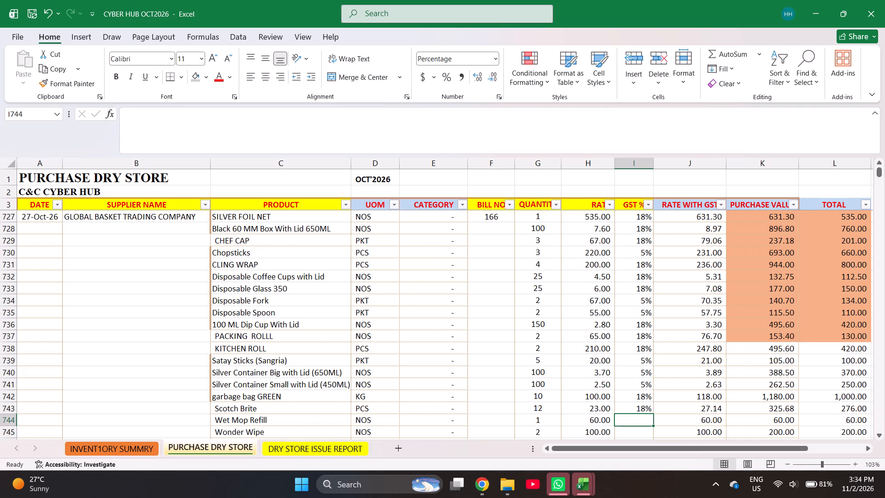
pyautogui.write('18')
pyautogui.press('Return')
pyautogui.write('18')
pyautogui.press('Return')
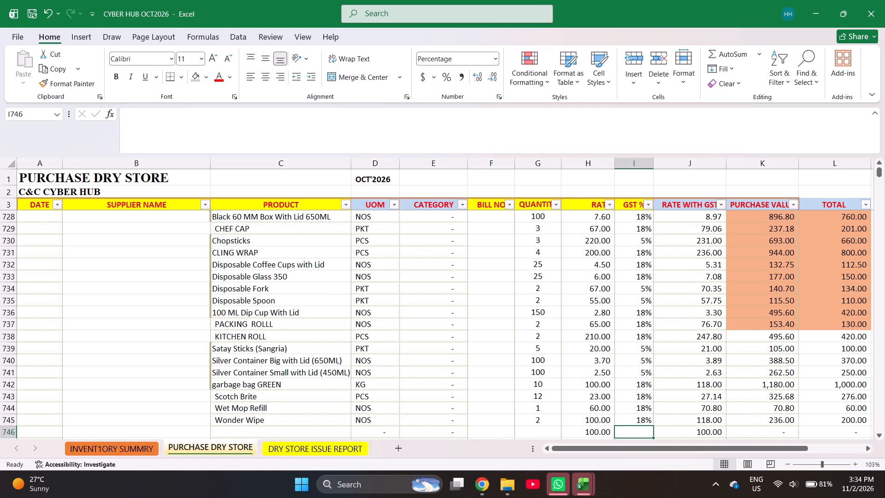
# Clear the leftover rate in row 746 below Wonder Wipe.
pyautogui.write('18')
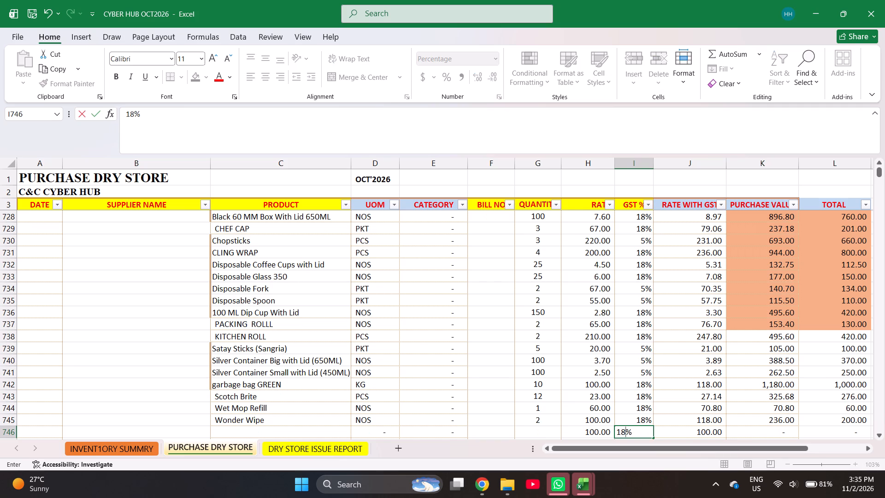
pyautogui.press('Escape')
pyautogui.press('Left')
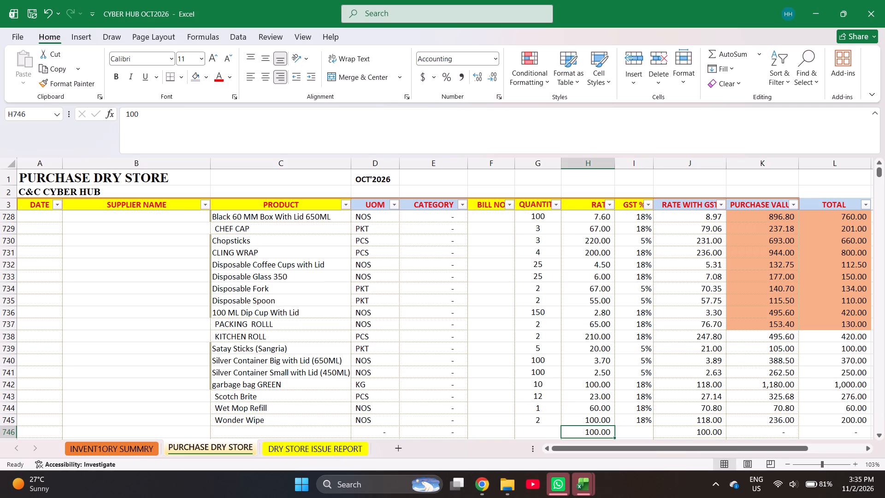
pyautogui.press('Delete')
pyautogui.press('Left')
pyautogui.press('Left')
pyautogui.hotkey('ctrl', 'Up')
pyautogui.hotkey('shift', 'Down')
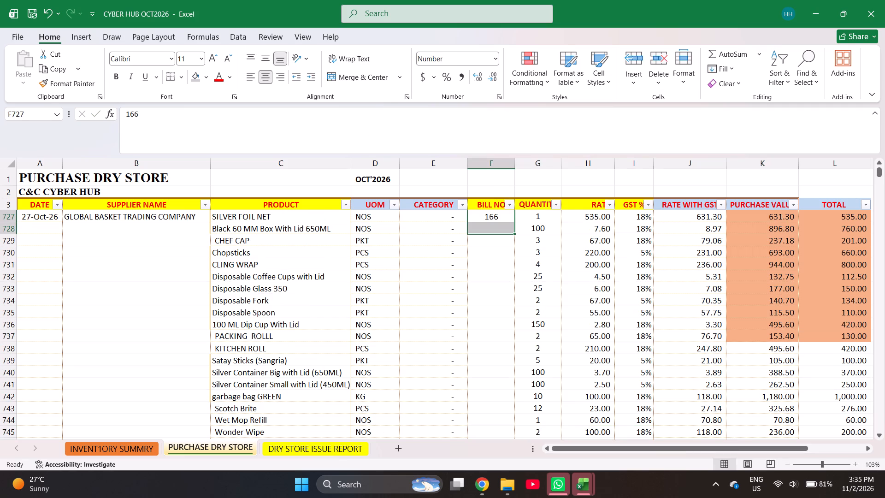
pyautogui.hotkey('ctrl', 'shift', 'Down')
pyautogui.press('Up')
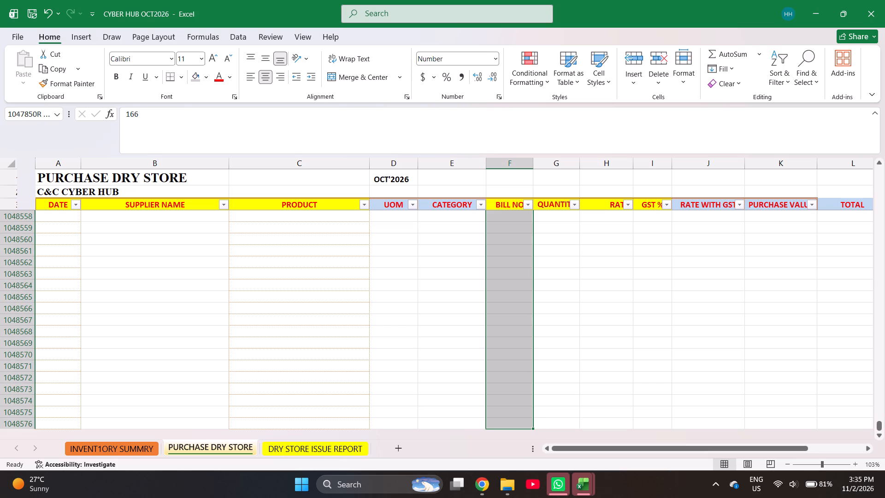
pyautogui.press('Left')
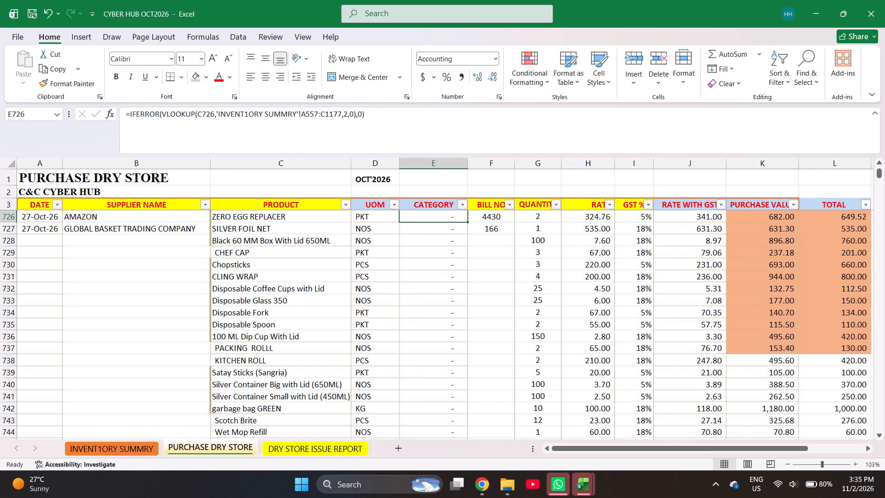
# Fill bill number 166 down from SILVER FOIL NET in row 727 to Wonder Wipe in row 745.
pyautogui.press('Right')
pyautogui.press('Down')
pyautogui.hotkey('shift', 'Down')
pyautogui.hotkey('shift', 'Down')
pyautogui.hotkey('shift', 'Down')
pyautogui.hotkey('shift', 'Down')
pyautogui.hotkey('shift', 'Down')
pyautogui.hotkey('shift', 'Down')
pyautogui.hotkey('shift', 'Down')
pyautogui.hotkey('shift', 'Down')
pyautogui.hotkey('shift', 'Down')
pyautogui.hotkey('shift', 'Down')
pyautogui.hotkey('shift', 'Down')
pyautogui.hotkey('shift', 'Down')
pyautogui.hotkey('shift', 'Down')
pyautogui.hotkey('shift', 'Down')
pyautogui.hotkey('shift', 'Down')
pyautogui.hotkey('shift', 'Down')
pyautogui.hotkey('shift', 'Down')
pyautogui.hotkey('shift', 'Down')
pyautogui.hotkey('shift', 'Down')
pyautogui.hotkey('shift', 'Down')
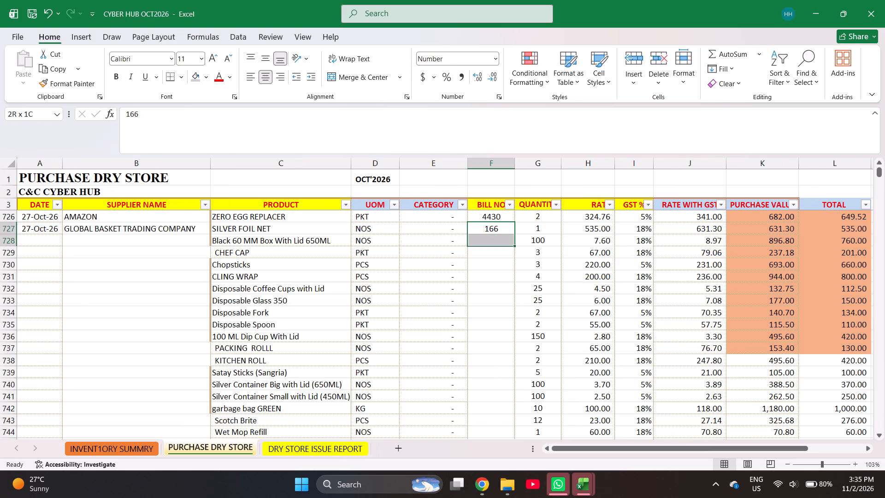
pyautogui.hotkey('shift', 'Up')
pyautogui.hotkey('shift', 'Up')
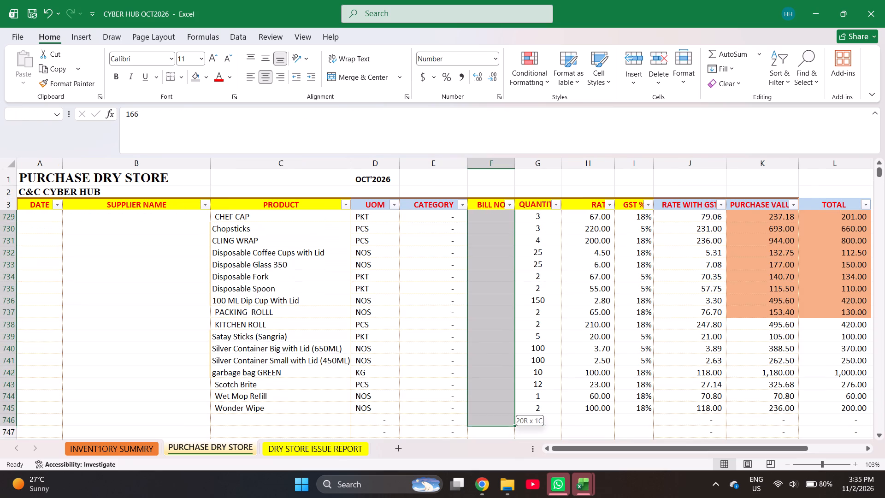
pyautogui.hotkey('ctrl', 'd')
# Fill the 27-Oct-26 date and GLOBAL BASKET TRADING COMPANY supplier name down from row 727 to row 745.
pyautogui.hotkey('ctrl', 'Left')
pyautogui.hotkey('shift', 'Right')
pyautogui.hotkey('shift', 'Down')
pyautogui.hotkey('shift', 'Down')
pyautogui.hotkey('shift', 'Down')
pyautogui.hotkey('shift', 'Down')
pyautogui.hotkey('shift', 'Down')
pyautogui.hotkey('shift', 'Down')
pyautogui.hotkey('shift', 'Down')
pyautogui.hotkey('shift', 'Down')
pyautogui.hotkey('shift', 'Down')
pyautogui.hotkey('shift', 'Down')
pyautogui.hotkey('shift', 'Down')
pyautogui.hotkey('shift', 'Down')
pyautogui.hotkey('shift', 'Down')
pyautogui.hotkey('shift', 'Down')
pyautogui.hotkey('shift', 'Down')
pyautogui.hotkey('shift', 'Down')
pyautogui.hotkey('shift', 'Down')
pyautogui.hotkey('shift', 'Down')
pyautogui.hotkey('shift', 'Down')
pyautogui.hotkey('shift', 'Down')
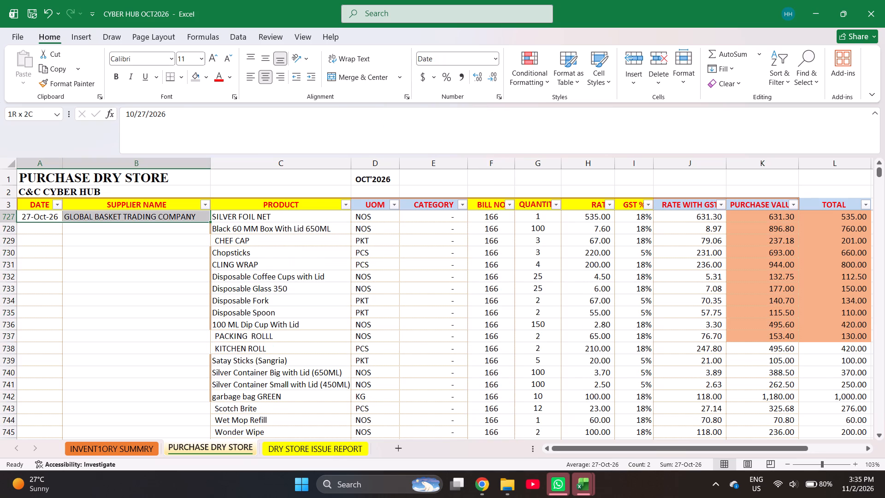
pyautogui.hotkey('shift', 'Up')
pyautogui.hotkey('shift', 'Up')
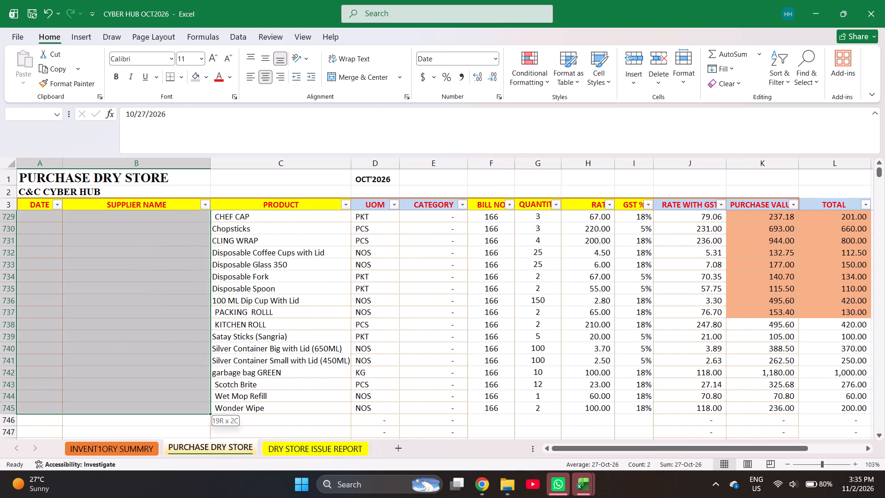
pyautogui.hotkey('ctrl', 'd')
# Check the sum of the bill 166 purchase values, including GST, across rows 727 to 745.
pyautogui.hotkey('ctrl', 'Right')
pyautogui.press('Left')
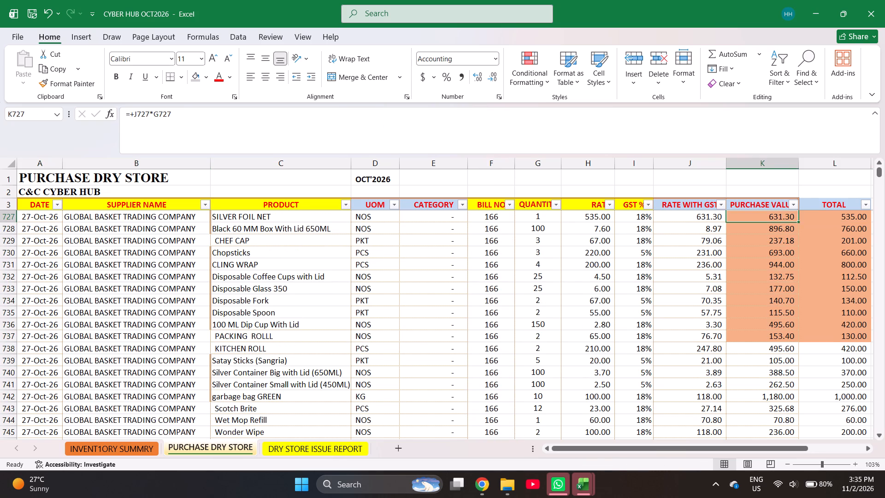
pyautogui.hotkey('shift', 'Down')
pyautogui.hotkey('shift', 'Down')
pyautogui.hotkey('shift', 'Down')
pyautogui.hotkey('shift', 'Down')
pyautogui.hotkey('shift', 'Down')
pyautogui.hotkey('shift', 'Down')
pyautogui.hotkey('shift', 'Down')
pyautogui.hotkey('shift', 'Down')
pyautogui.hotkey('shift', 'Down')
pyautogui.hotkey('shift', 'Down')
pyautogui.hotkey('shift', 'Down')
pyautogui.hotkey('shift', 'Down')
pyautogui.hotkey('shift', 'Down')
pyautogui.hotkey('shift', 'Down')
pyautogui.hotkey('shift', 'Down')
pyautogui.hotkey('shift', 'Down')
pyautogui.hotkey('shift', 'Down')
pyautogui.hotkey('shift', 'Down')
pyautogui.hotkey('shift', 'Down')
pyautogui.hotkey('shift', 'Down')
pyautogui.hotkey('shift', 'Up')
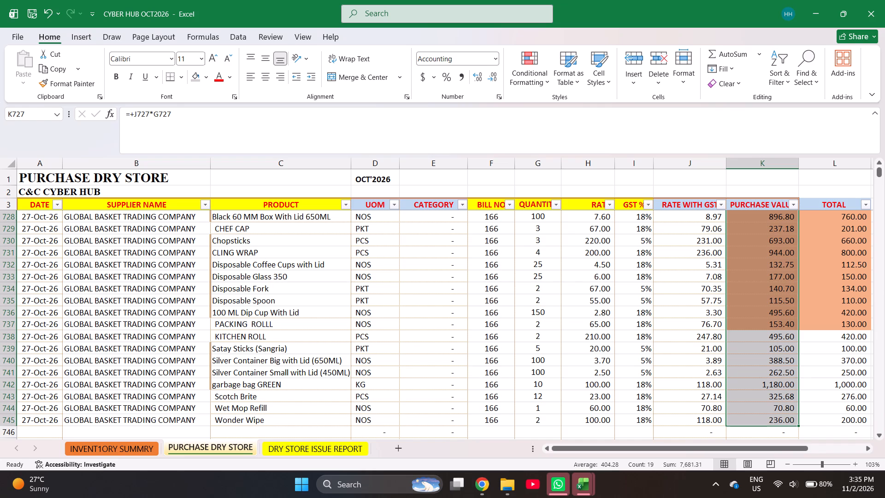
# Start row 746 below Wonder Wipe with date 10-26-2026, supplier GLOBAL BASKET TRADING COMPANY and product SUGA.
pyautogui.hotkey('ctrl', 'Left')
pyautogui.hotkey('ctrl', 'Left')
pyautogui.hotkey('ctrl', 'Left')
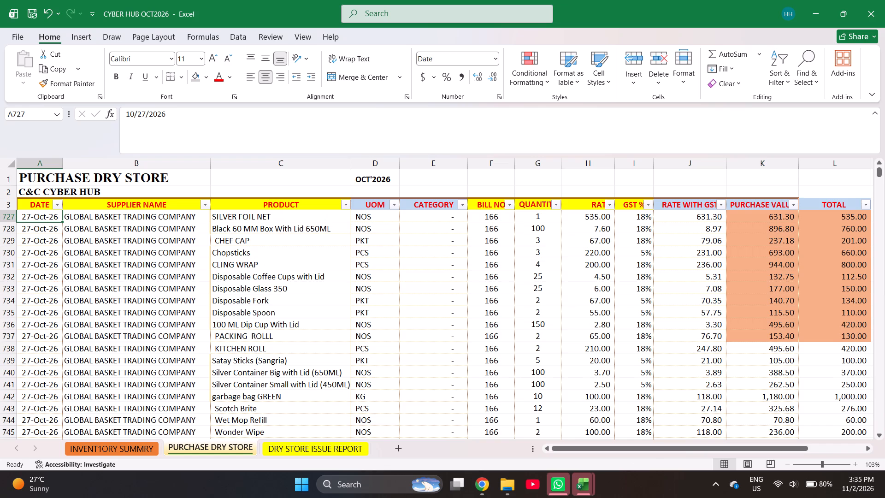
pyautogui.hotkey('ctrl', 'Down')
pyautogui.press('Down')
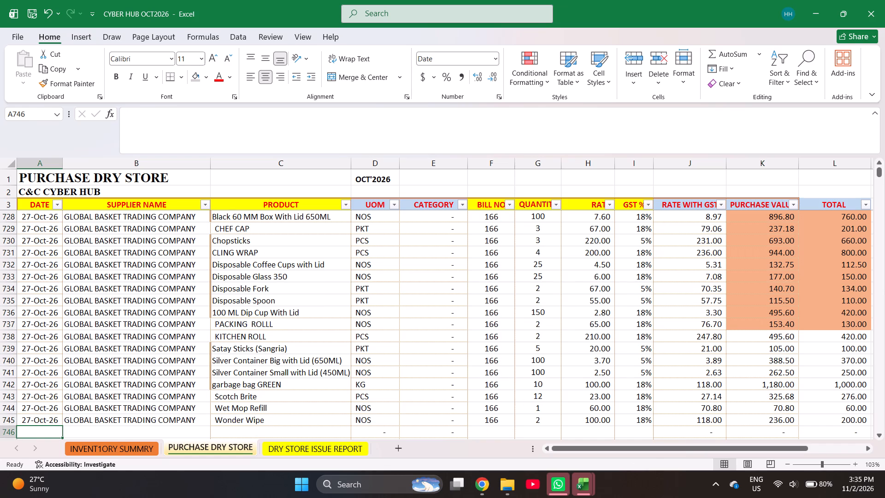
pyautogui.write('10')
pyautogui.write('-26-2026')
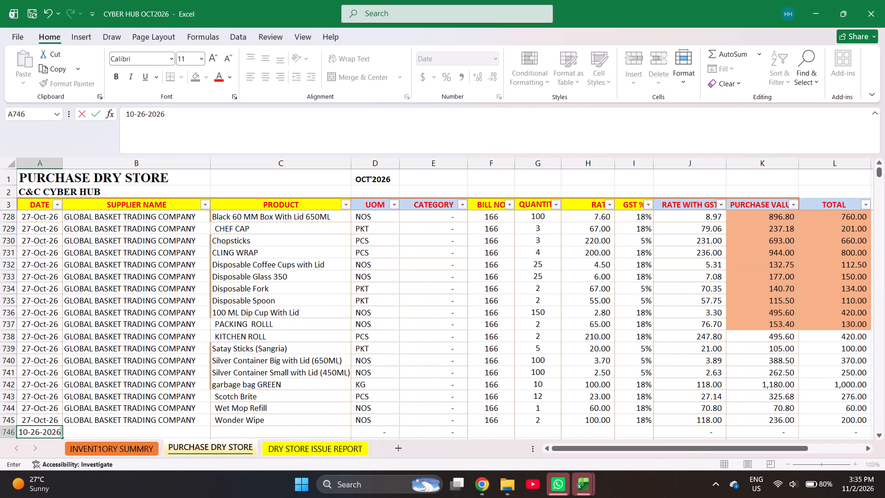
pyautogui.press('Right')
pyautogui.hotkey('ctrl', 'd')
pyautogui.press('Right')
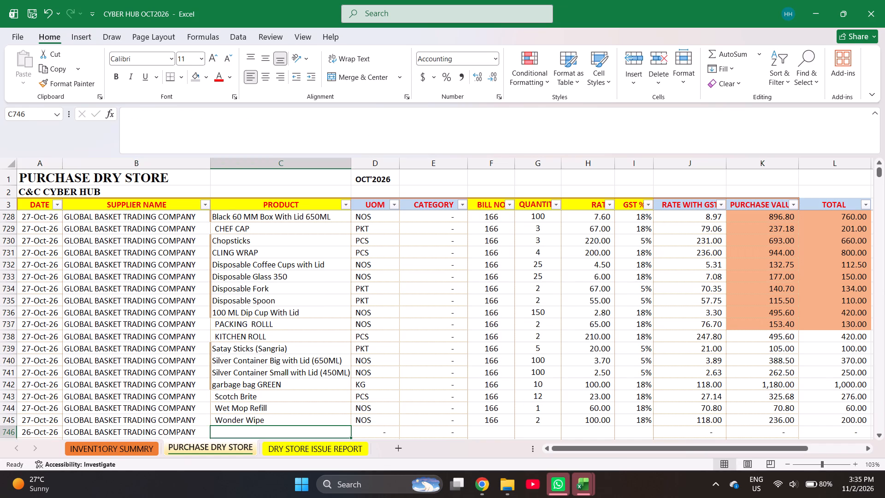
pyautogui.write('SUGA')
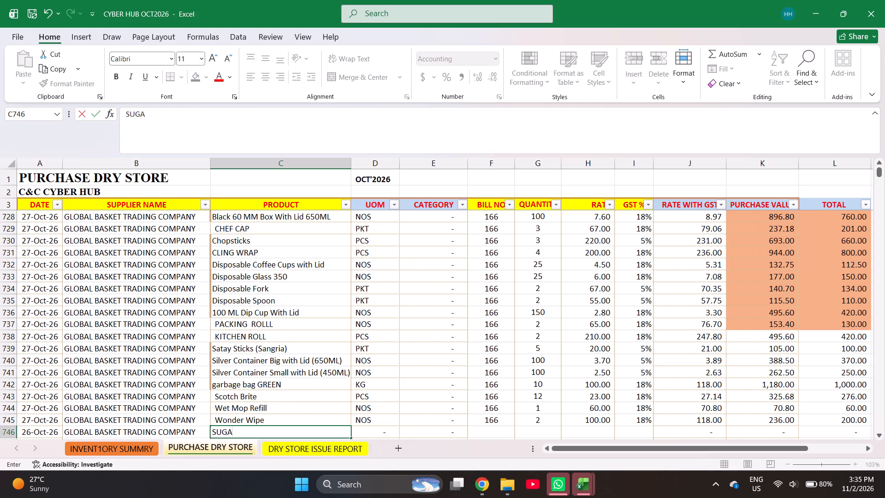
pyautogui.press('Return')
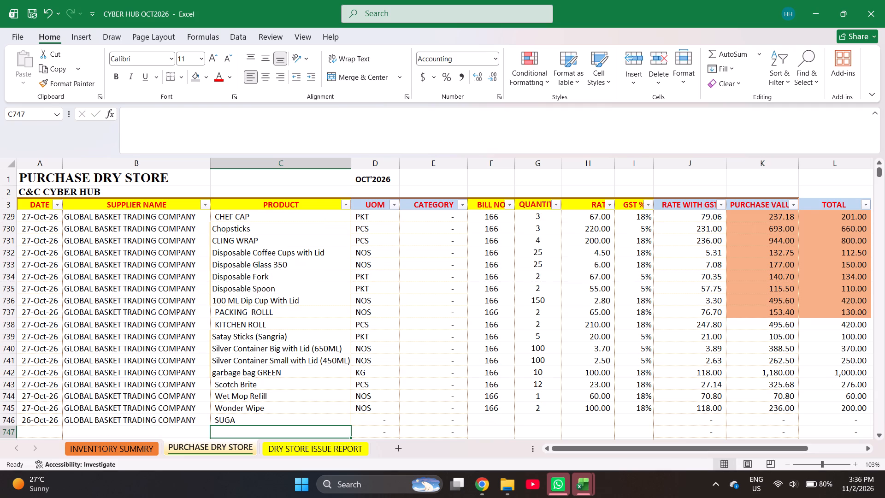
# Find "NUTEL" in the inventory summary and copy Nutella Chocolate Spread-750gm into the product cell of row 747.
pyautogui.write('NUTELLA')
pyautogui.hotkey('ctrl', 'pageup')
pyautogui.hotkey('ctrl', 'f')
pyautogui.write('NUTEL')
pyautogui.press('Return')
pyautogui.press('Escape')
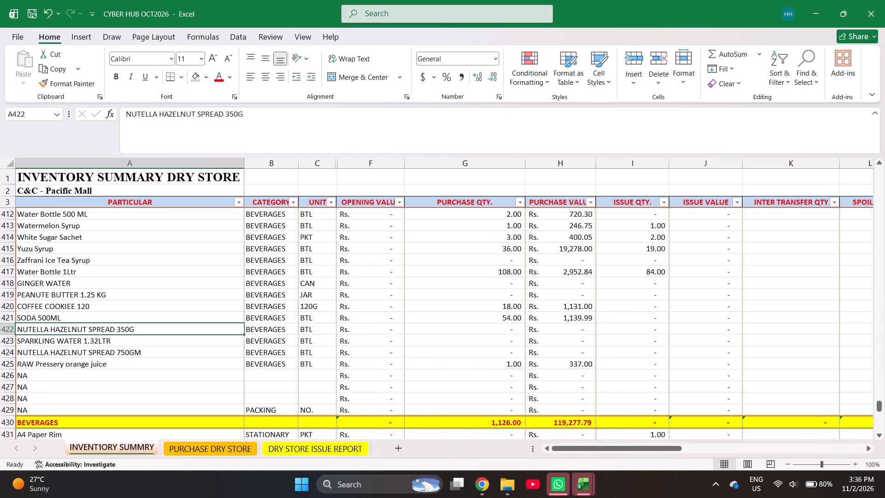
pyautogui.hotkey('ctrl', 'f')
pyautogui.press('Return')
pyautogui.press('Return')
pyautogui.press('Escape')
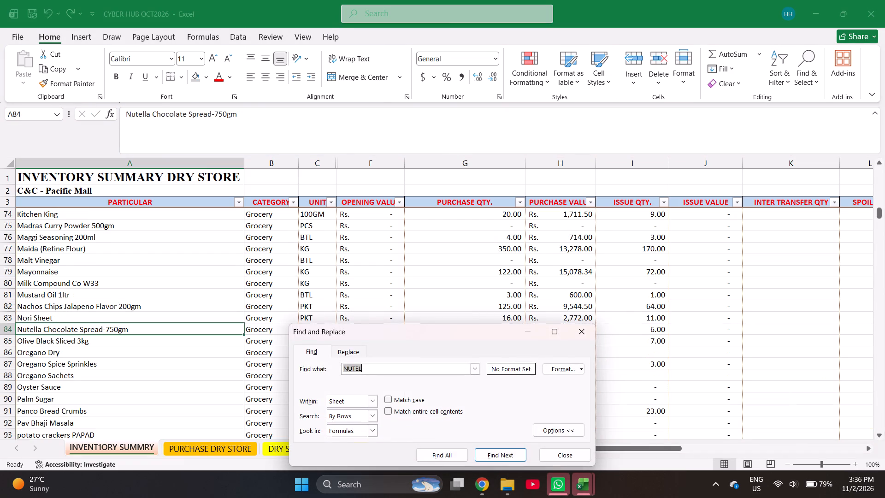
pyautogui.hotkey('ctrl', 'c')
pyautogui.hotkey('ctrl', 'pagedown')
pyautogui.press('Return')
pyautogui.press('Return')
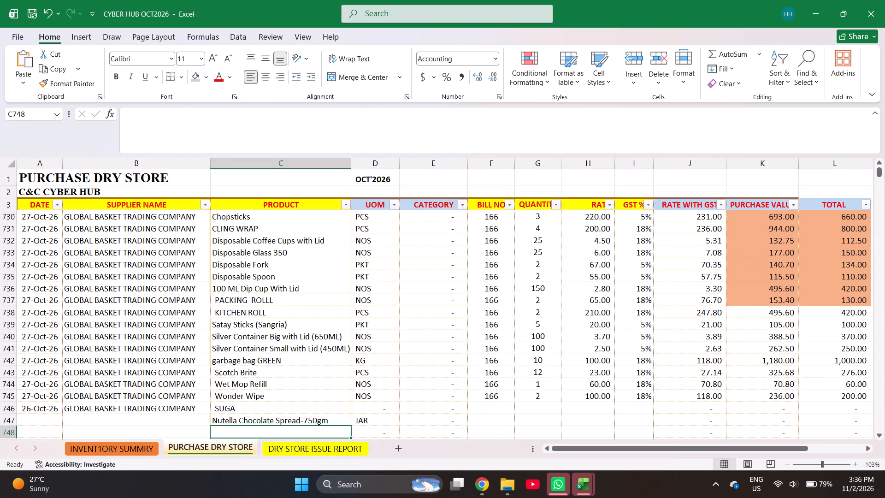
# Enter the products RAJMA in row 748 and KITCHEN KING in row 749 of the purchase register.
pyautogui.write('RAJMA')
pyautogui.press('Return')
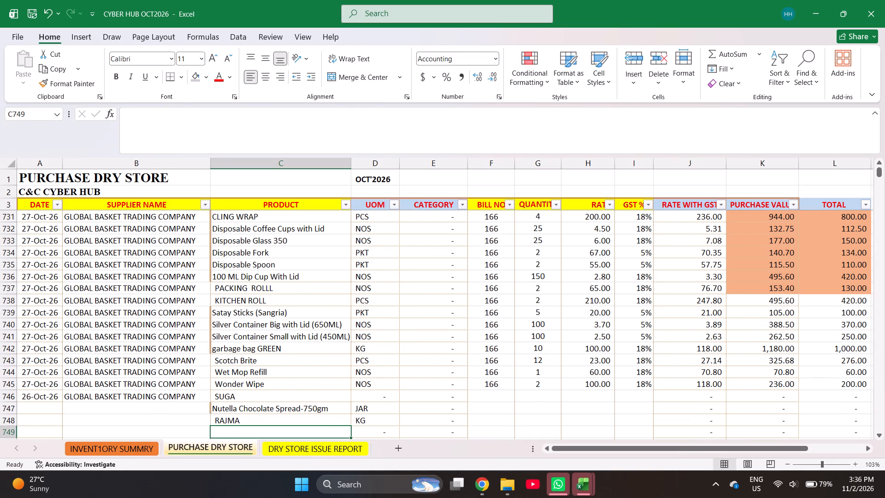
pyautogui.write('KIT')
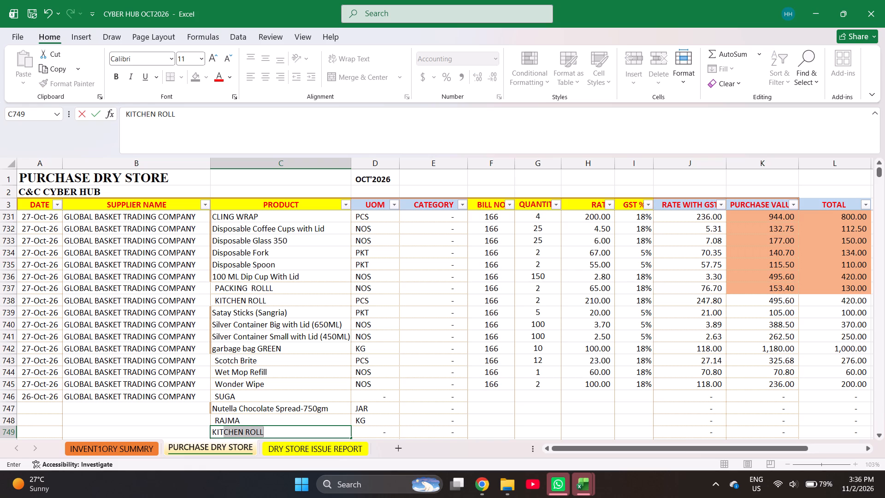
pyautogui.write('CHEN KING')
pyautogui.press('Return')
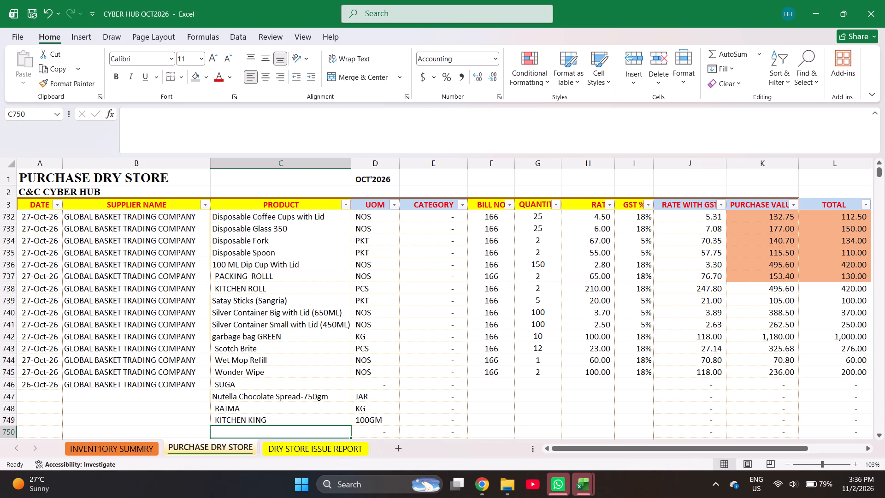
# Find "PASTA S" in the inventory summary and copy Pasta Spaghetti into the product cell of row 750.
pyautogui.write('PASTA S')
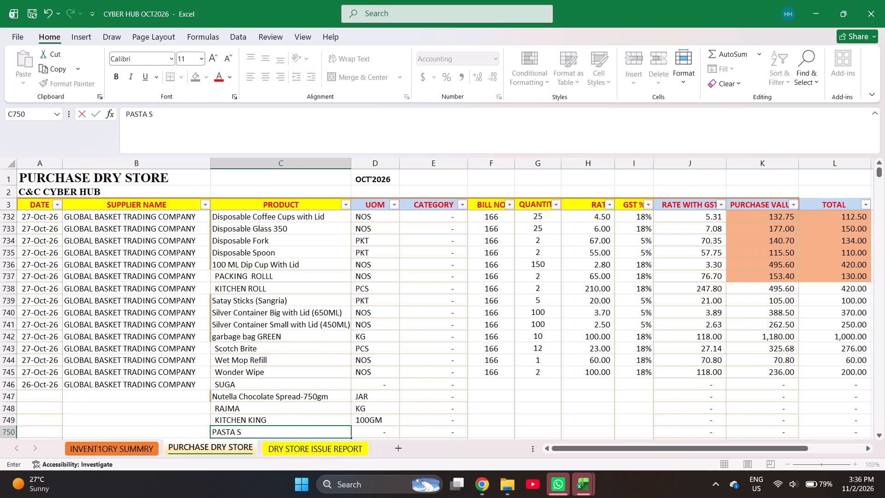
pyautogui.write('PA')
pyautogui.hotkey('ctrl', 'pageup')
pyautogui.hotkey('ctrl', 'f')
pyautogui.write('PASTA S')
pyautogui.press('Return')
pyautogui.press('Escape')
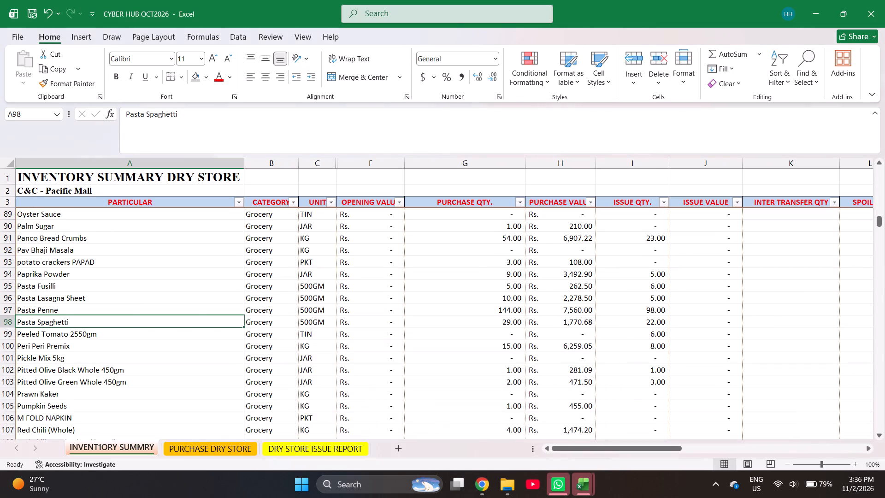
pyautogui.hotkey('ctrl', 'c')
pyautogui.hotkey('ctrl', 'pagedown')
pyautogui.press('Return')
pyautogui.press('Return')
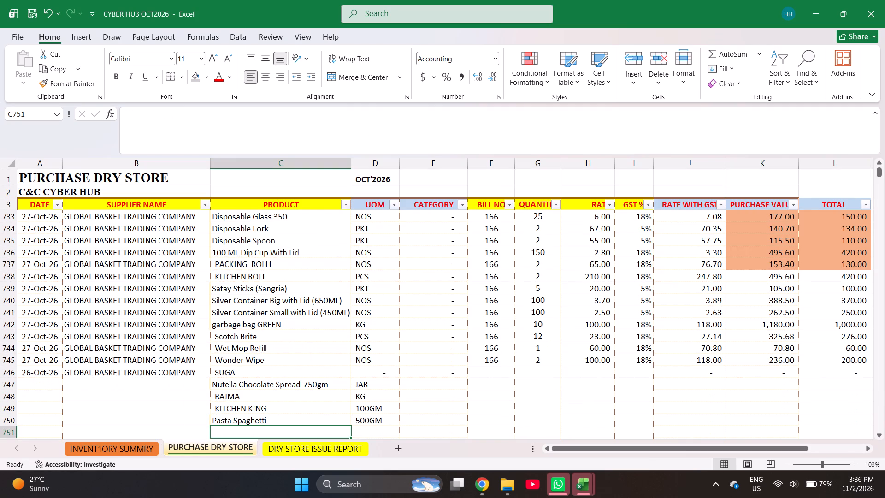
# Enter PASTA PENNE as the product in row 751.
pyautogui.write('PASTA PENNE')
pyautogui.press('Return')
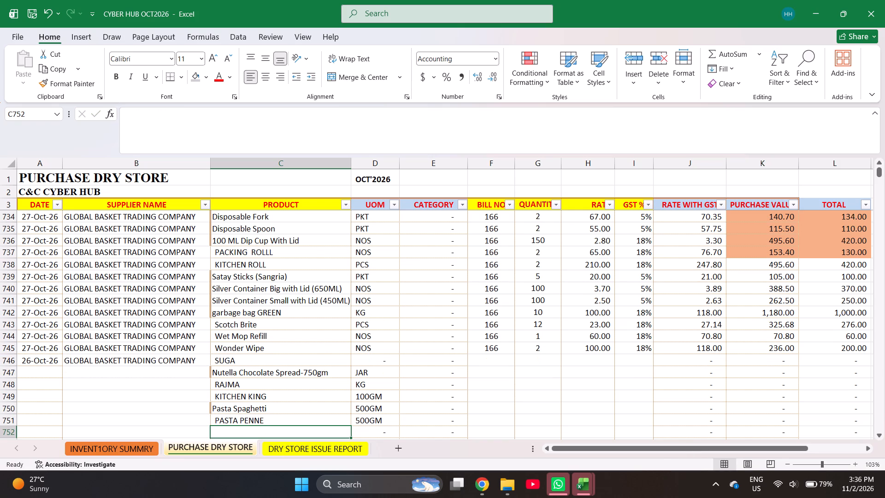
# Find "FRAP" in the inventory summary and copy Chocolate Frappe Powder into the product cell of row 752.
pyautogui.hotkey('ctrl', 'pageup')
pyautogui.hotkey('ctrl', 'f')
pyautogui.write('FRAP')
pyautogui.press('Return')
pyautogui.press('Escape')
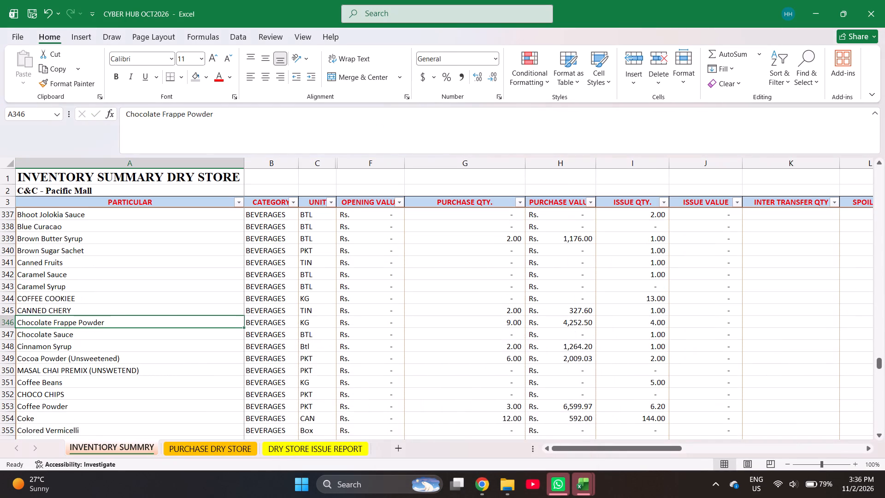
pyautogui.hotkey('ctrl', 'c')
pyautogui.hotkey('ctrl', 'pagedown')
pyautogui.press('Return')
pyautogui.press('Return')
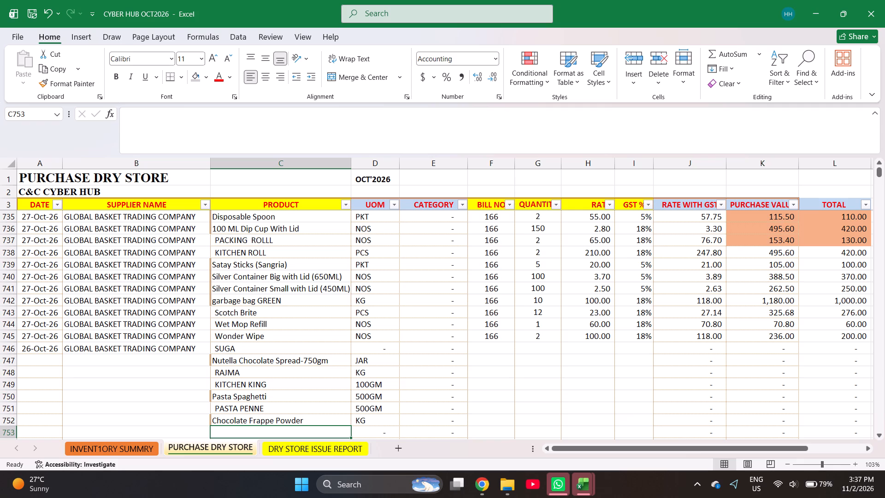
# Find "CHAT" in the inventory summary and copy Chat Masala 100gm into the product cell of row 753.
pyautogui.write('CHAT MASALA')
pyautogui.hotkey('ctrl', 'pageup')
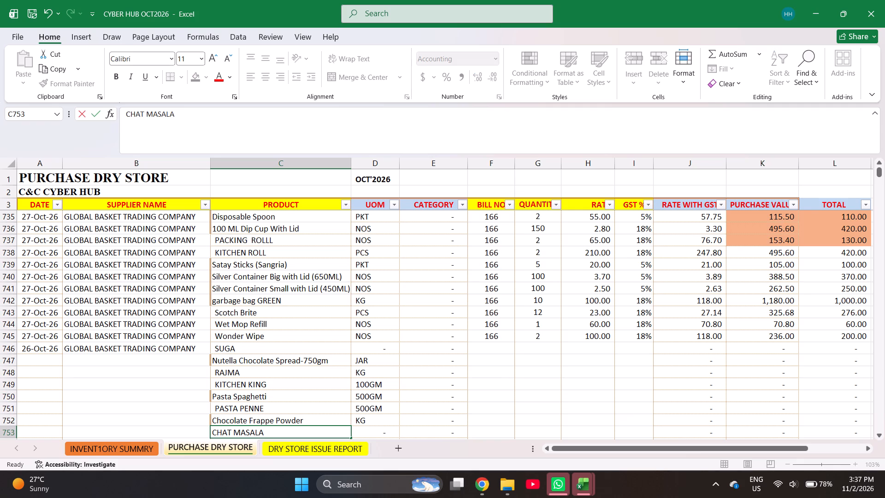
pyautogui.hotkey('ctrl', 'f')
pyautogui.write('CHAT')
pyautogui.press('Return')
pyautogui.press('Escape')
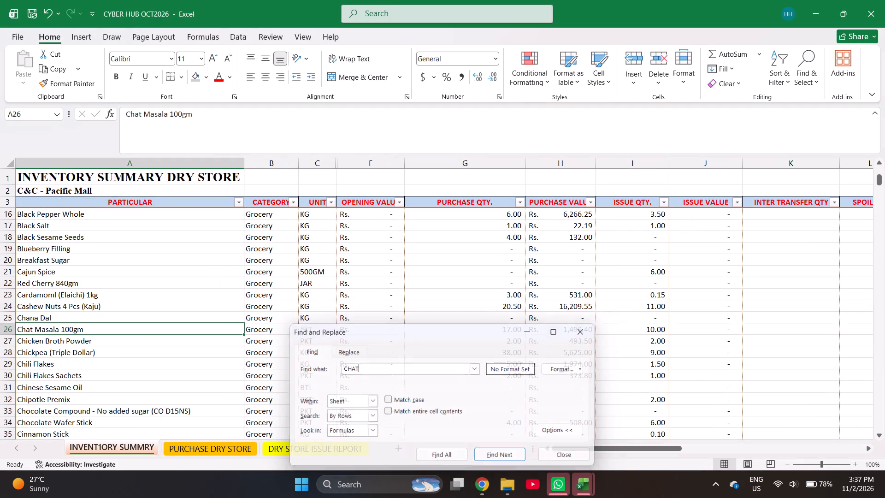
pyautogui.hotkey('ctrl', 'c')
pyautogui.hotkey('ctrl', 'pagedown')
pyautogui.press('Return')
pyautogui.press('Return')
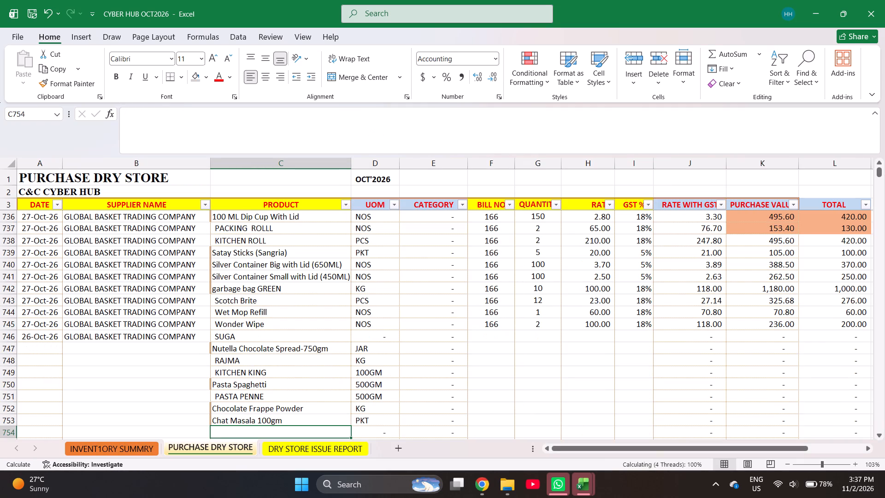
# Enter the products KISSAN KETCHUP DIP 930GM, YUZU SYRUP and Deggi Mirch Powder in rows 754 to 756.
pyautogui.write('KISSAN KE')
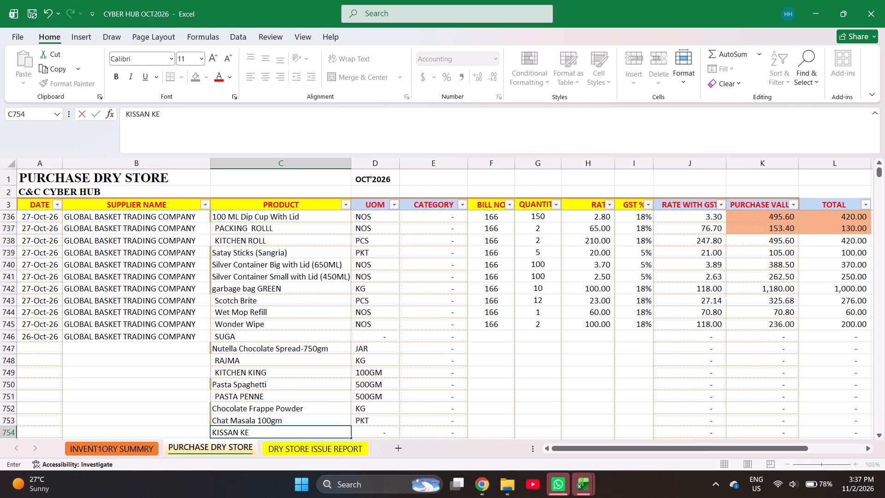
pyautogui.write('TCHU')
pyautogui.press('Return')
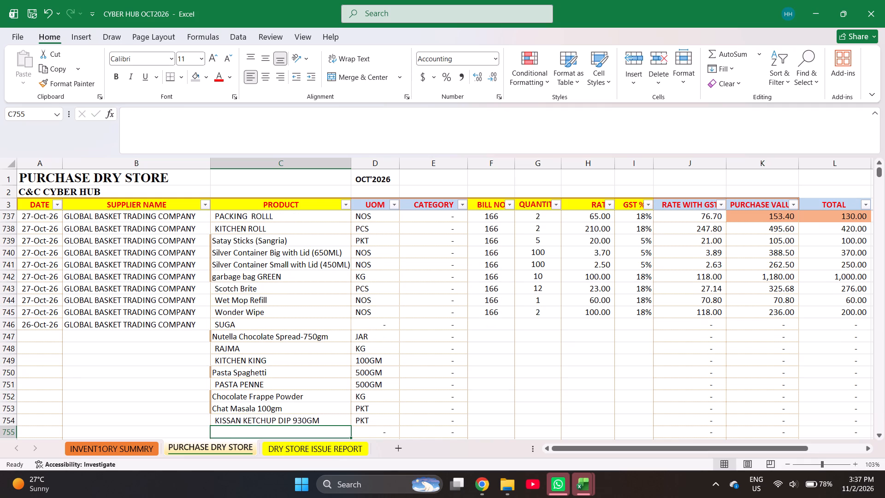
pyautogui.write('YUZU SYRUP')
pyautogui.press('Return')
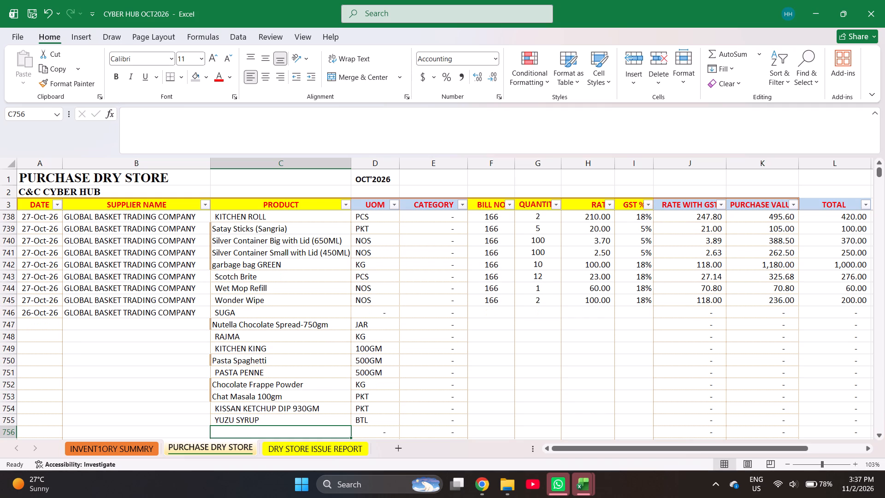
pyautogui.write('DEGGI')
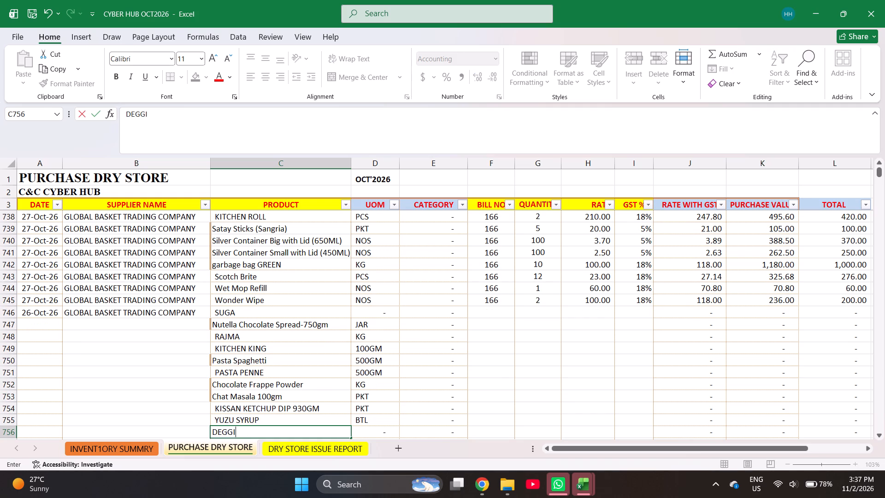
pyautogui.press('space')
pyautogui.write('de')
pyautogui.press('Return')
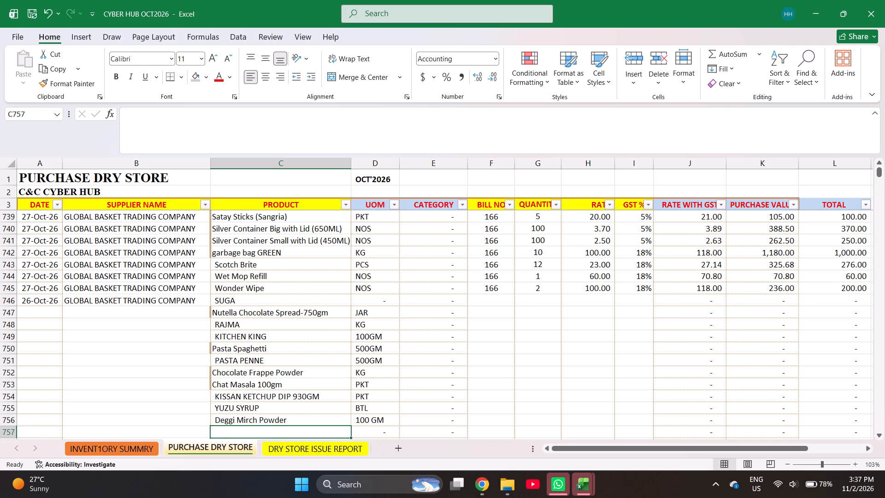
# Find "crush" in the inventory summary and copy Strawberry Crush into the product cell of row 757.
pyautogui.hotkey('ctrl', 'pageup')
pyautogui.hotkey('ctrl', 'f')
pyautogui.write('crush')
pyautogui.press('Return')
pyautogui.press('Escape')
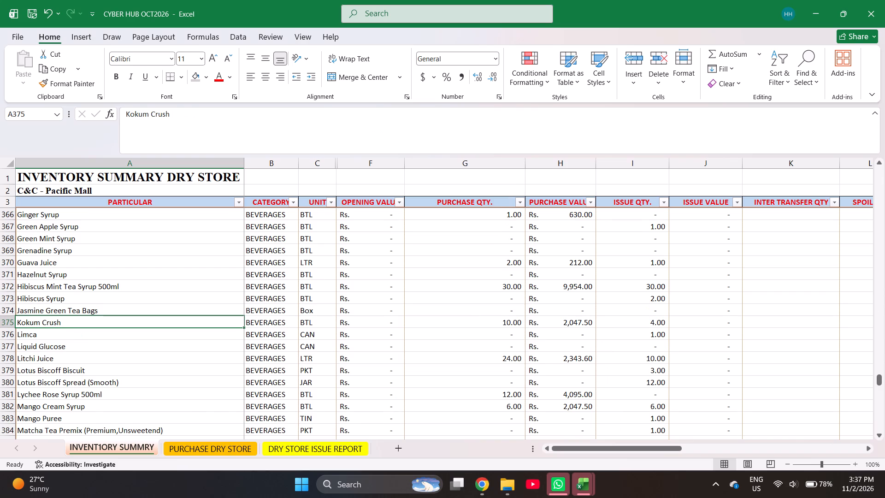
pyautogui.hotkey('ctrl', 'f')
pyautogui.press('Return')
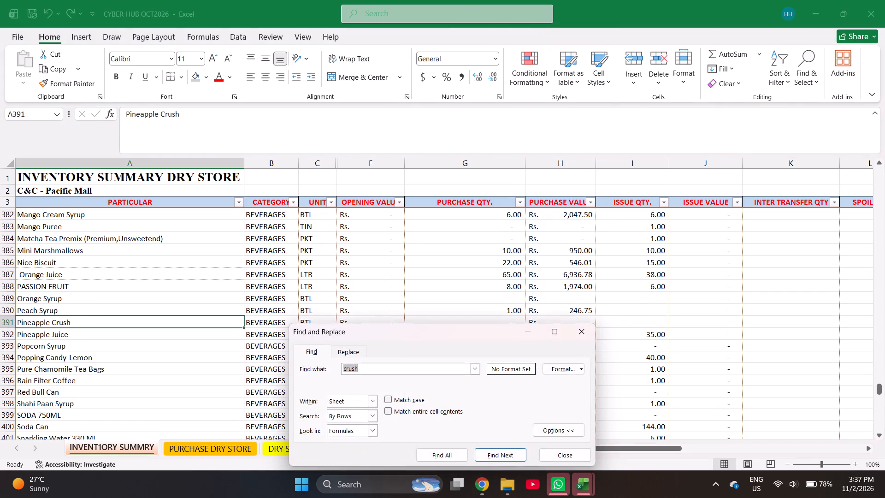
pyautogui.press('Escape')
pyautogui.hotkey('ctrl', 'f')
pyautogui.press('Return')
pyautogui.press('Escape')
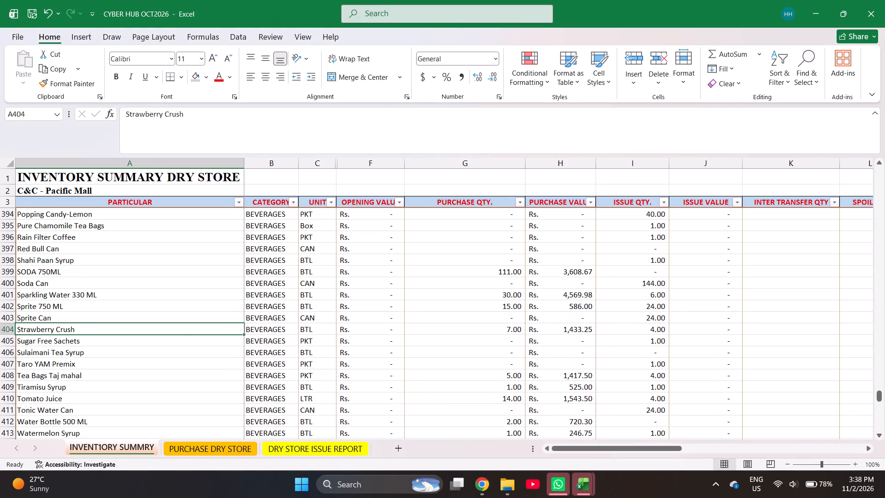
pyautogui.hotkey('ctrl', 'c')
pyautogui.hotkey('ctrl', 'pagedown')
pyautogui.press('Return')
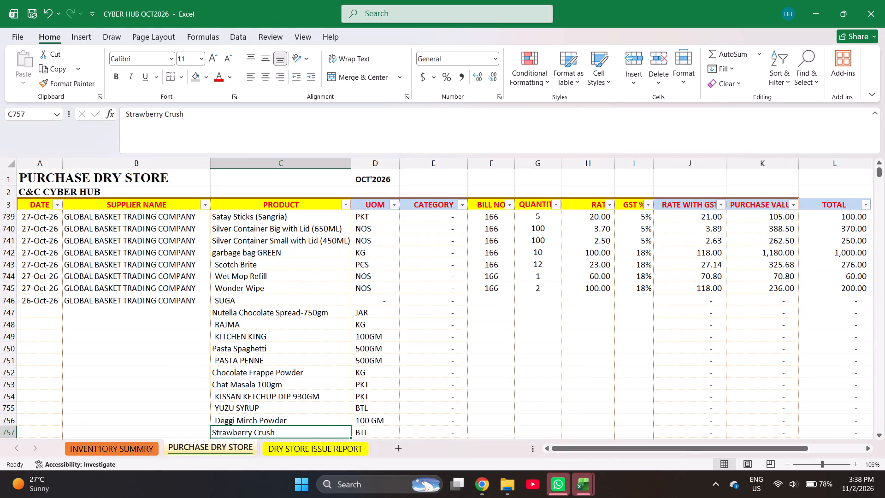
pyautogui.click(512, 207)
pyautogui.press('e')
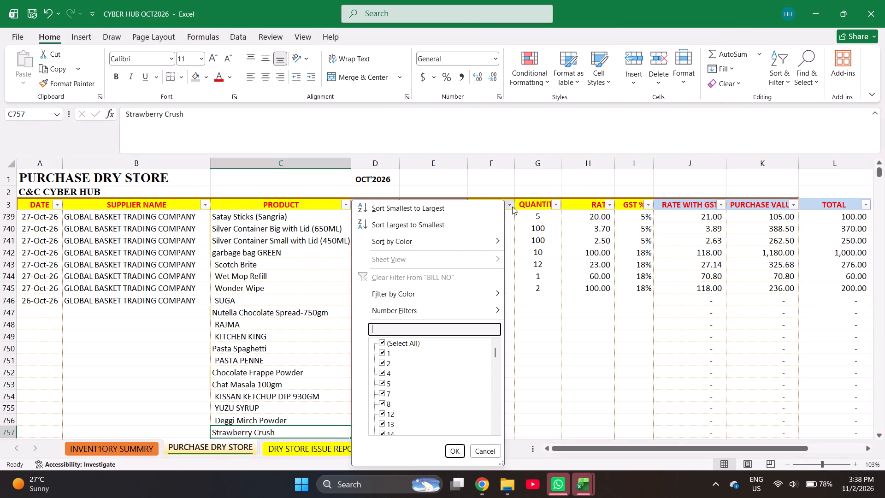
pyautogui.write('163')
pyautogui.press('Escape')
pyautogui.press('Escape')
# Find Kokum Crush in the inventory summary and copy it into the product cell of row 758.
pyautogui.press('Down')
pyautogui.hotkey('ctrl', 'pageup')
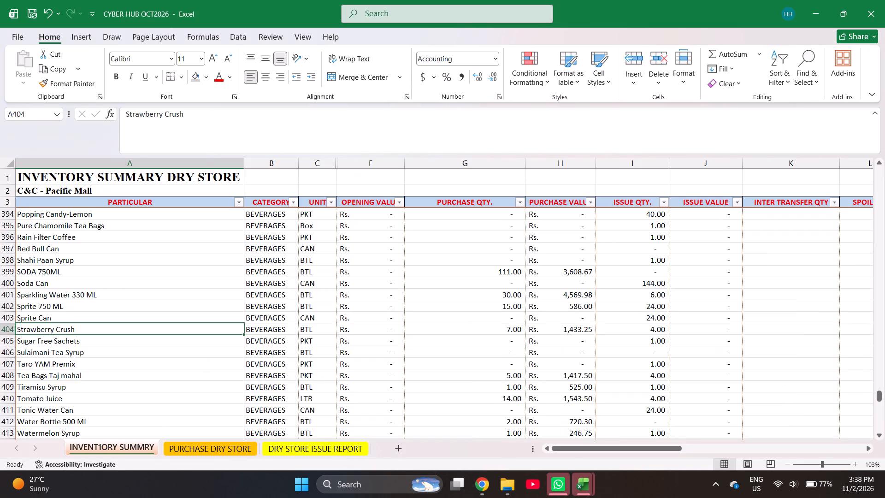
pyautogui.hotkey('ctrl', 'f')
pyautogui.press('Return')
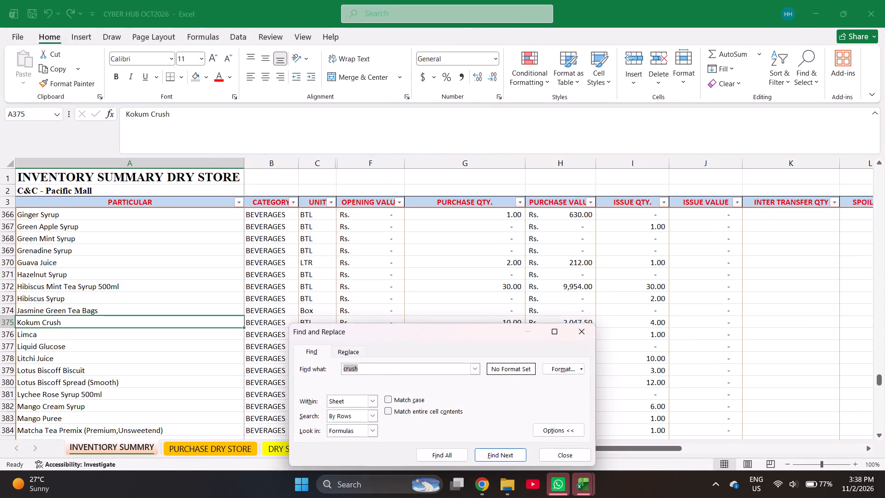
pyautogui.press('Escape')
pyautogui.hotkey('ctrl', 'c')
pyautogui.hotkey('ctrl', 'pagedown')
pyautogui.press('Return')
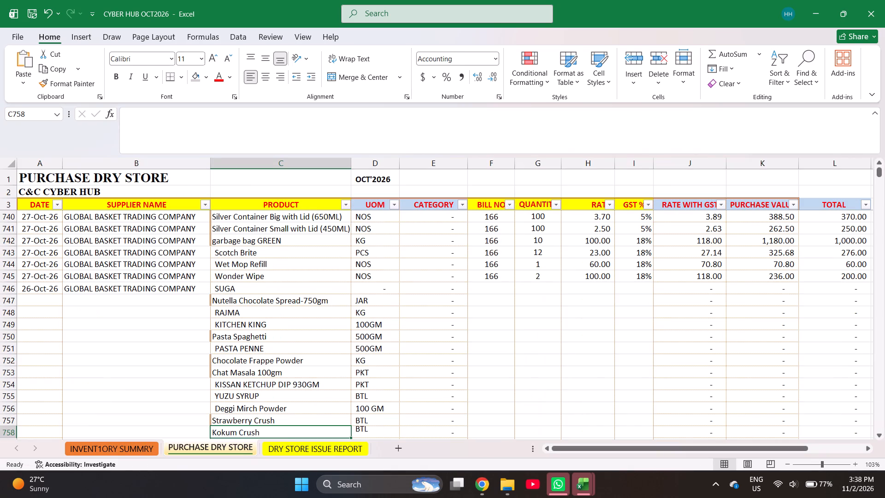
# Find "staff d" in the inventory summary and copy Staff Dal (Mix Dal) into the product cell of row 759.
pyautogui.press('Return')
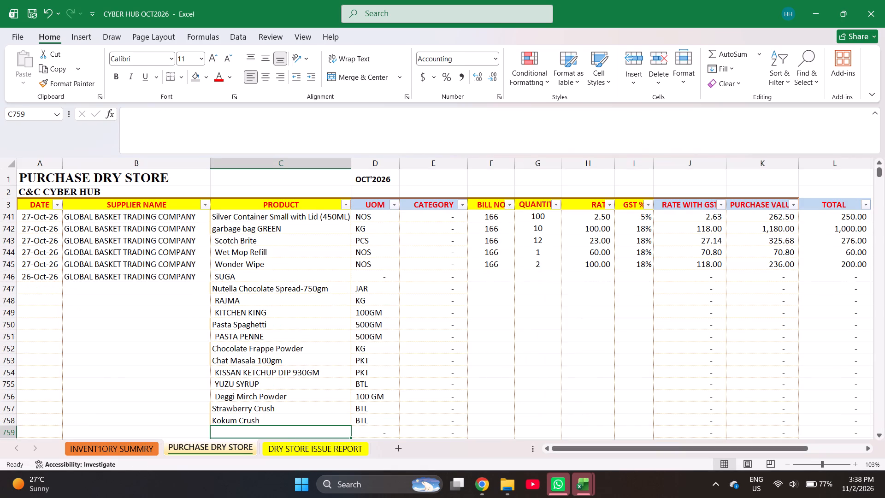
pyautogui.write('staff dal mi')
pyautogui.hotkey('ctrl', 'pageup')
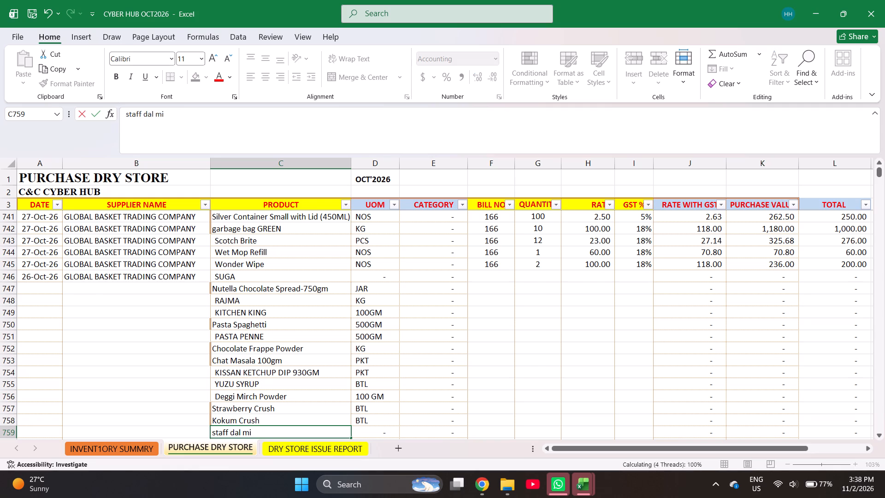
pyautogui.hotkey('ctrl', 'f')
pyautogui.write('staff d')
pyautogui.press('Return')
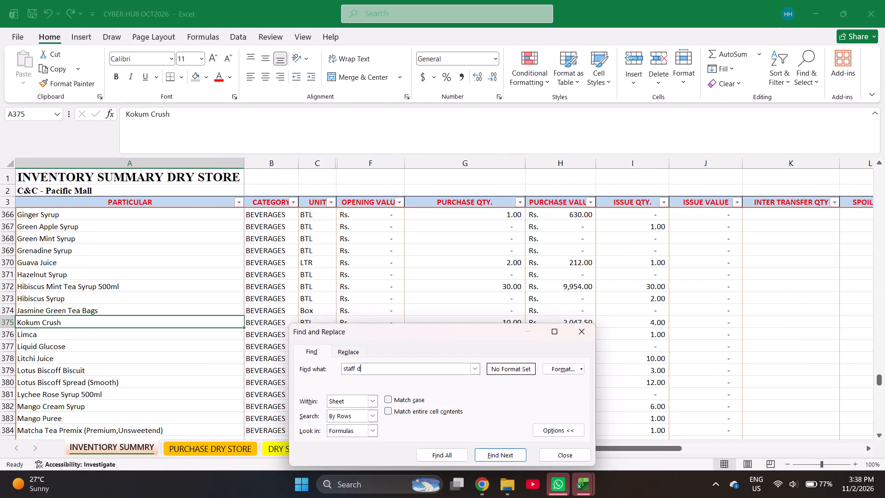
pyautogui.press('Escape')
pyautogui.hotkey('ctrl', 'c')
pyautogui.hotkey('ctrl', 'pagedown')
pyautogui.press('Return')
pyautogui.press('Return')
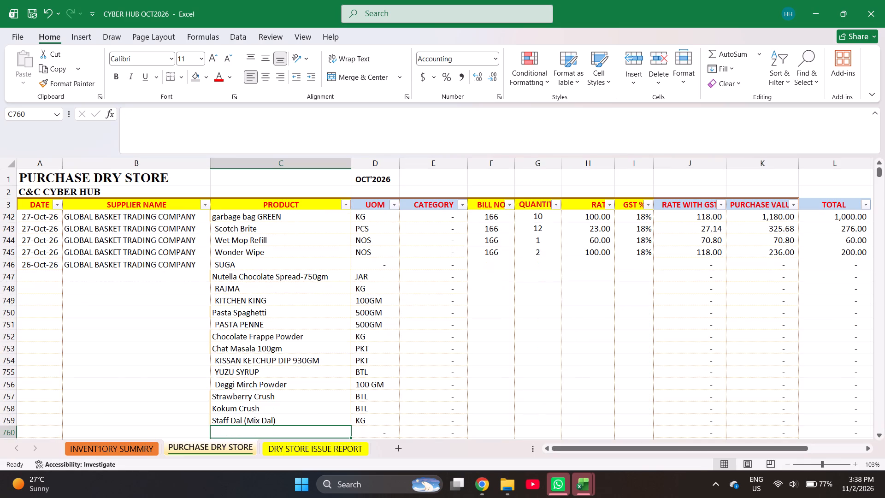
# Enter the products CHIPOTLE SEASONING 250 G and Peri Peri Premix in rows 760 and 761.
pyautogui.write('chipo')
pyautogui.write('tle seasn')
pyautogui.press('BackSpace')
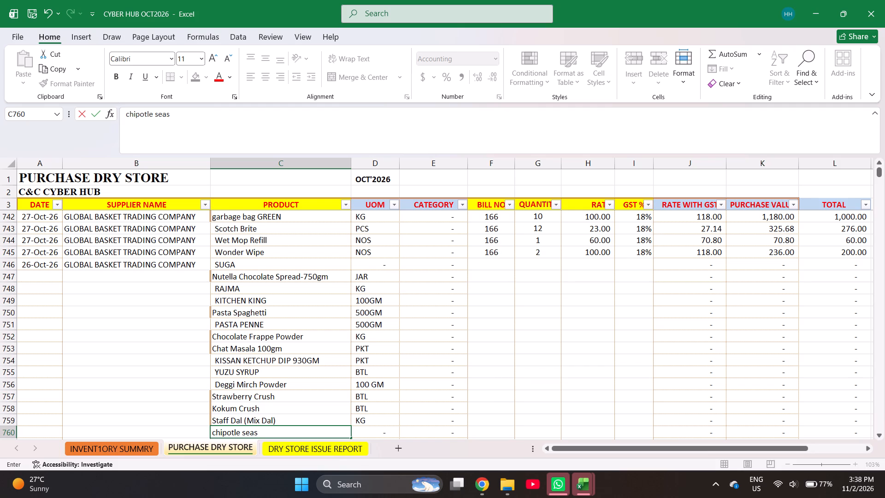
pyautogui.press('=')
pyautogui.press('BackSpace')
pyautogui.press('BackSpace')
pyautogui.press('BackSpace')
pyautogui.press('BackSpace')
pyautogui.press('e')
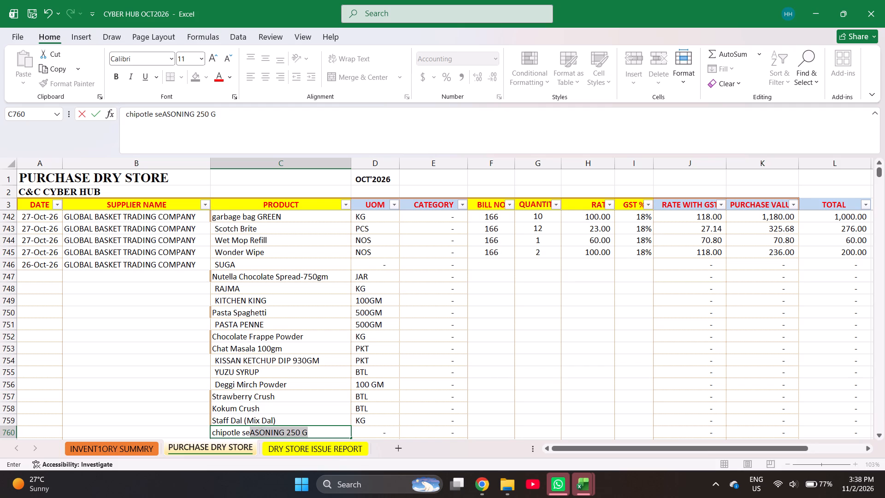
pyautogui.press('Return')
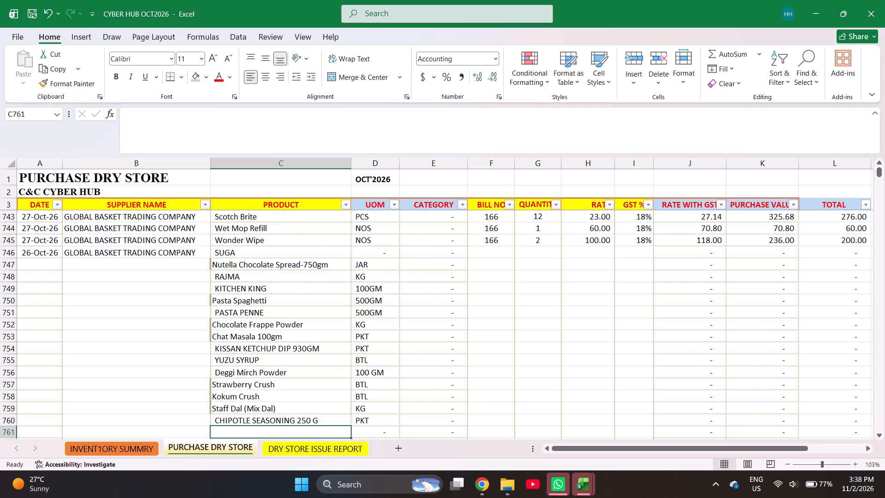
pyautogui.write('peri peri p')
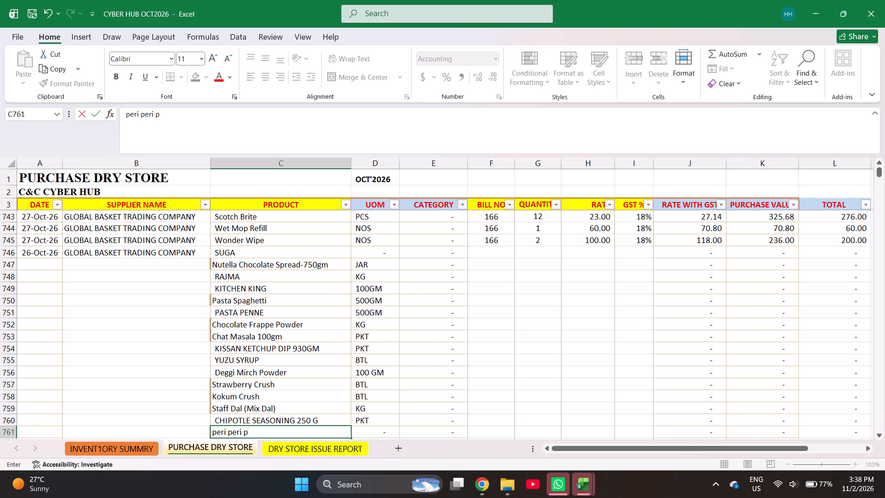
pyautogui.press('r')
pyautogui.press('Return')
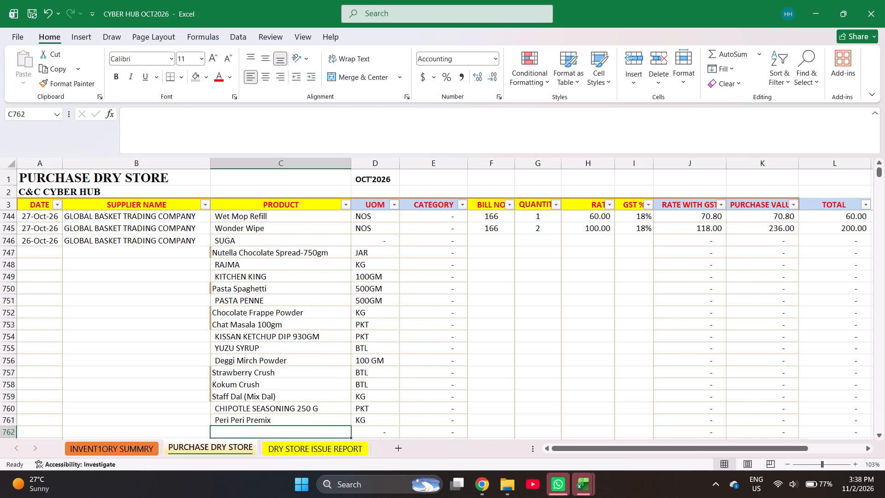
# Enter the products Cashew Nuts 4 Pcs (Kaju), Black Pepper Whole and Coconut milk 400gm in rows 762 to 764.
pyautogui.write('cashew')
pyautogui.press('Return')
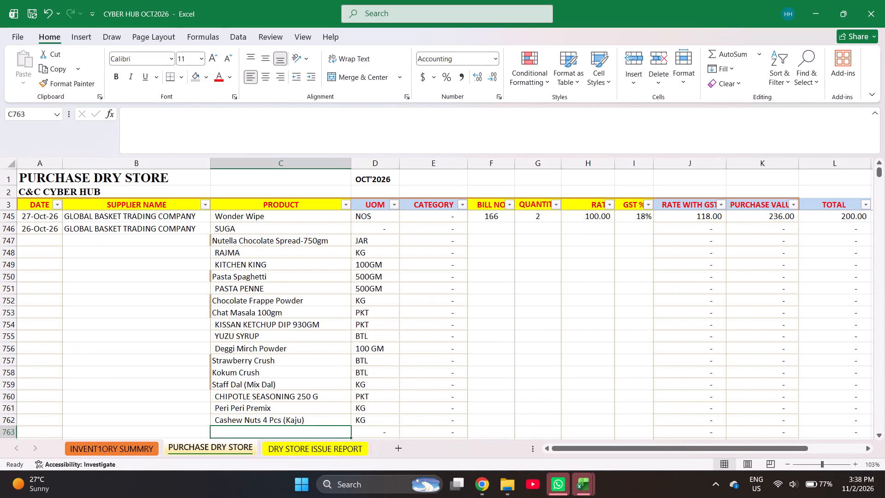
pyautogui.write('bla')
pyautogui.write('ck')
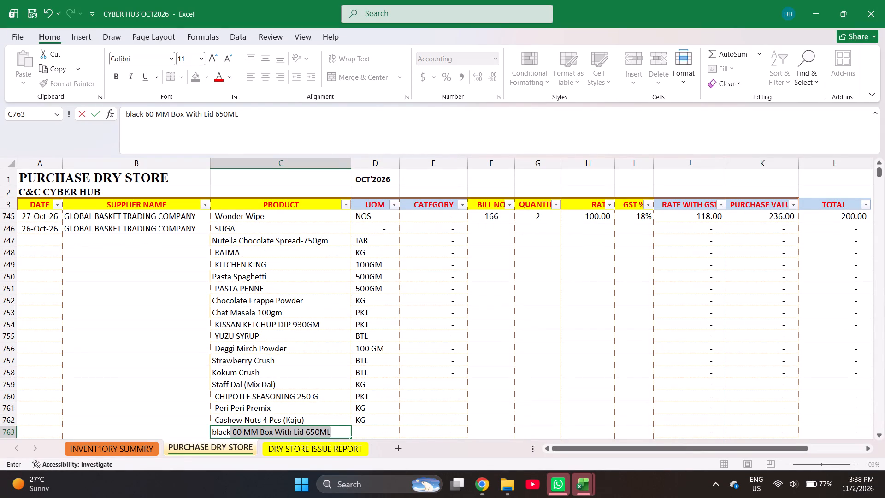
pyautogui.press('space')
pyautogui.write('pp')
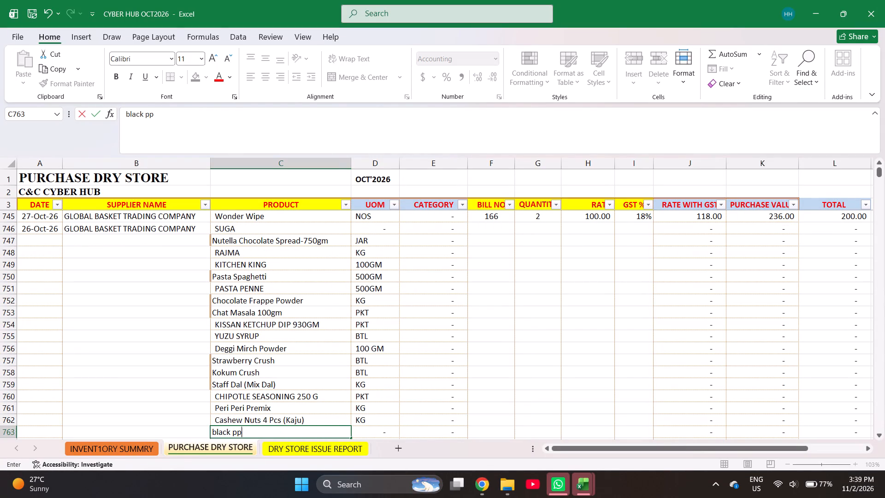
pyautogui.press('BackSpace')
pyautogui.press('e')
pyautogui.press('Return')
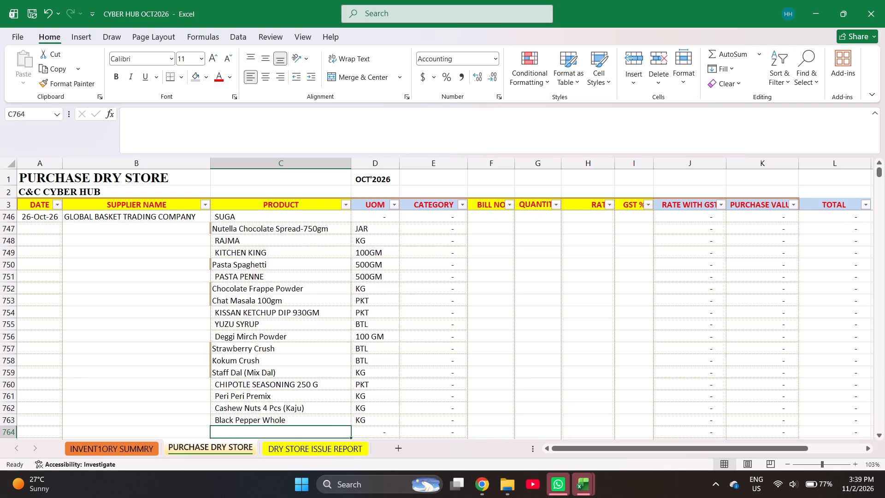
pyautogui.write('COCO')
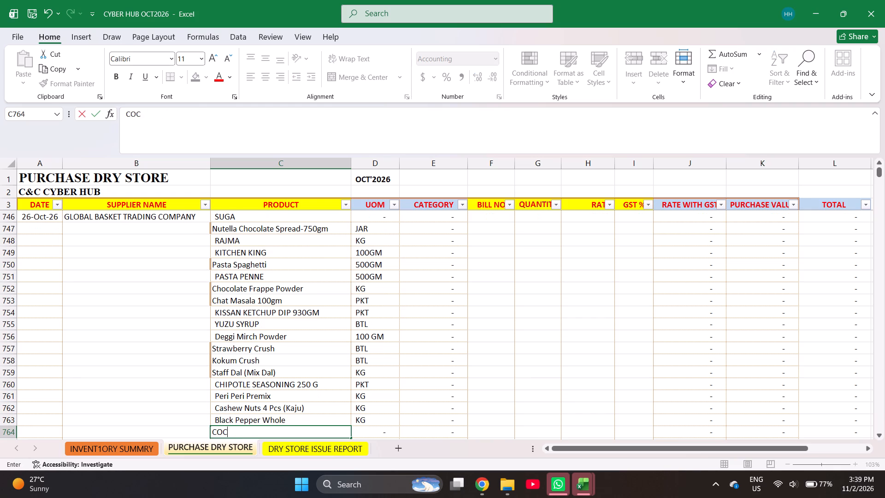
pyautogui.write('NU')
pyautogui.write('T MILK 4')
pyautogui.press('Return')
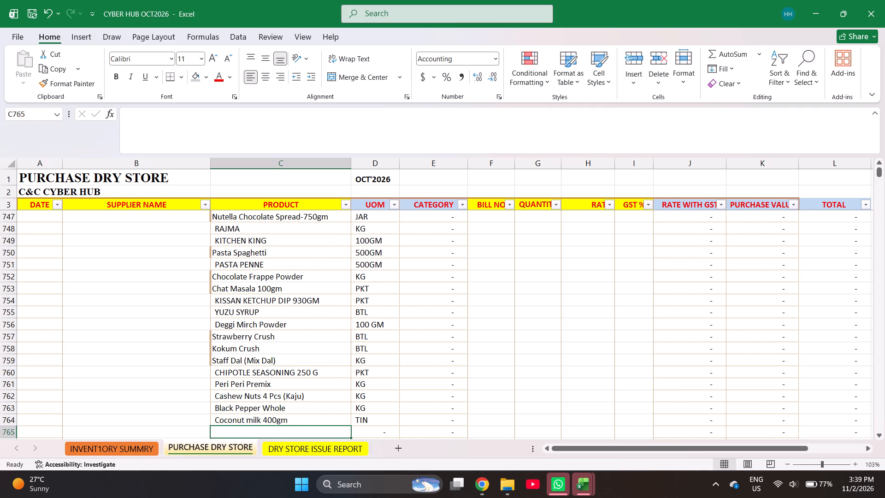
# Find "LOTUS" in the inventory summary and copy Lotus Biscoff Spread (Smooth) into the product cell of row 765.
pyautogui.write('LOTUS B')
pyautogui.hotkey('ctrl', 'pageup')
pyautogui.hotkey('ctrl', 'f')
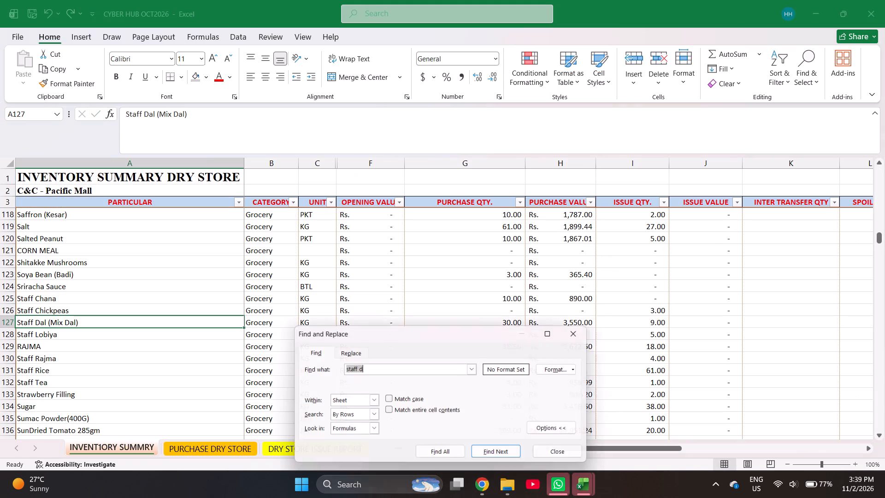
pyautogui.write('LOTUS')
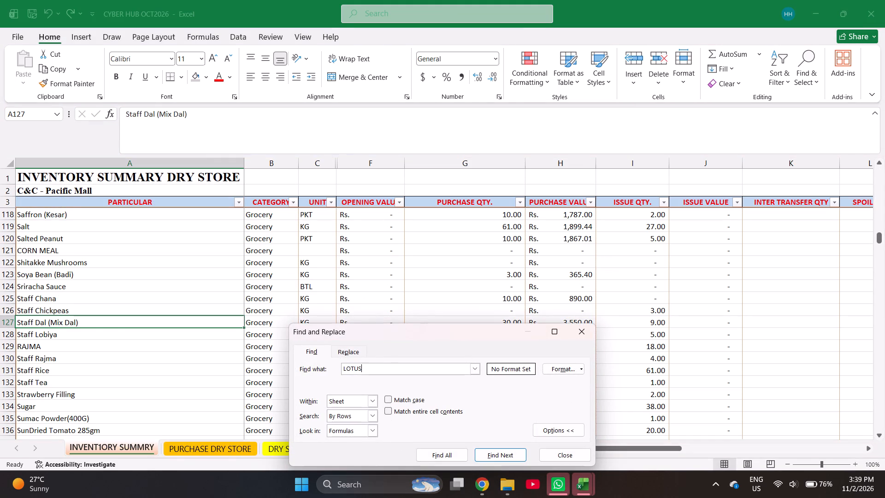
pyautogui.press('Return')
pyautogui.press('Escape')
pyautogui.press('Down')
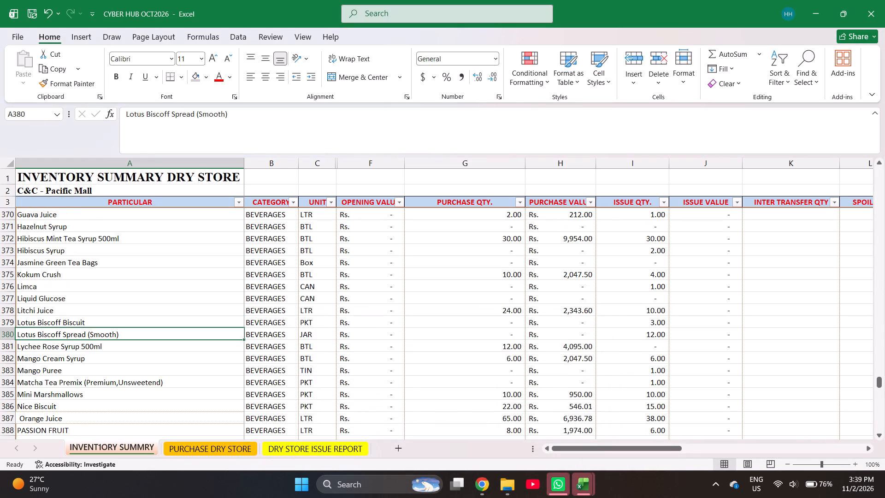
pyautogui.hotkey('ctrl', 'c')
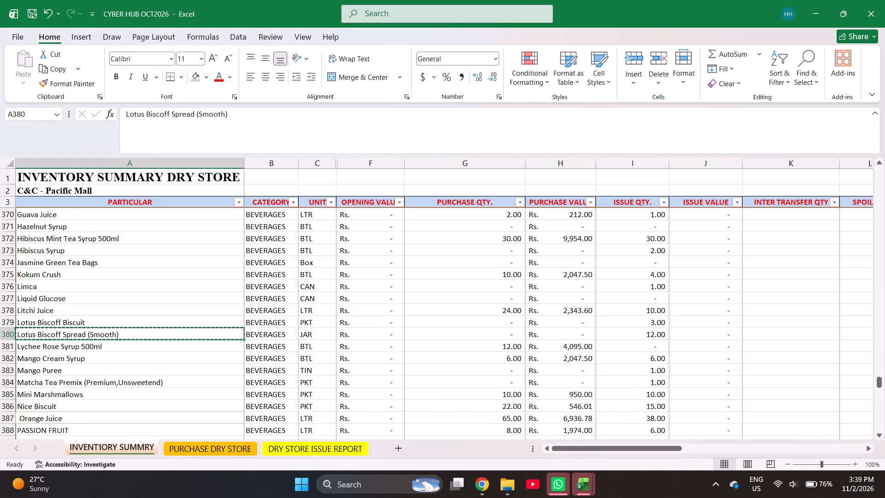
pyautogui.hotkey('ctrl', 'pagedown')
pyautogui.press('Return')
pyautogui.press('Return')
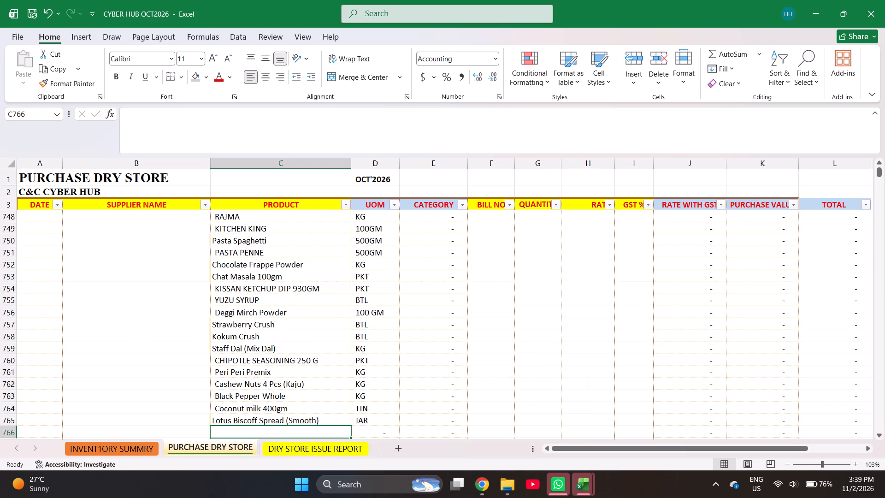
# Find "NACHOS" in the inventory summary and copy Nachos Chips Jalapeno Flavor 200gm into the product cell of row 766.
pyautogui.write('NA')
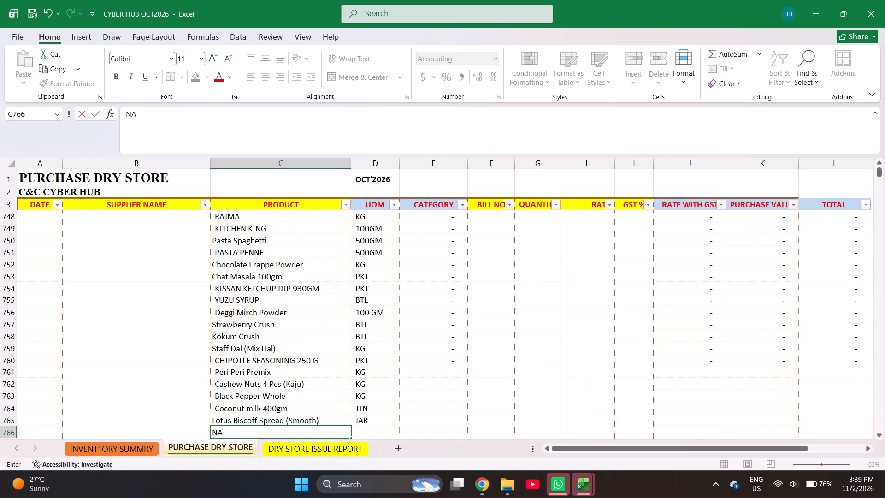
pyautogui.write('CHOS')
pyautogui.press('space')
pyautogui.hotkey('ctrl', 'pageup')
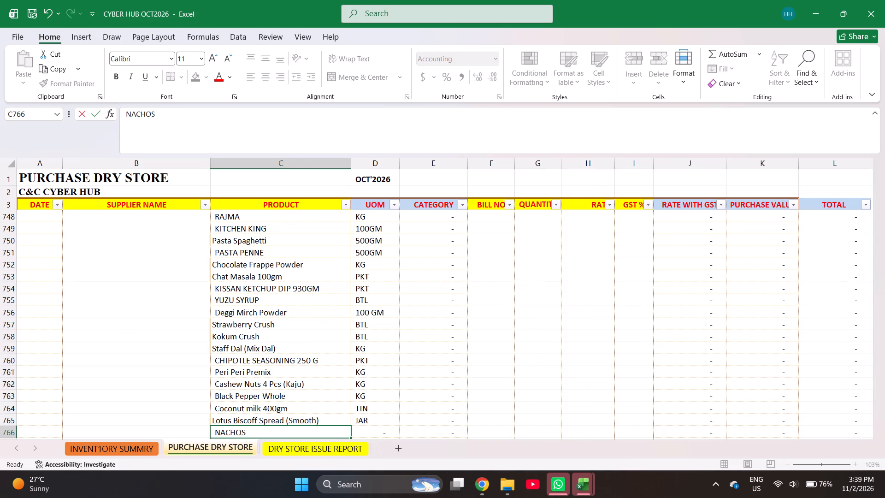
pyautogui.hotkey('ctrl', 'f')
pyautogui.write('NACHOS')
pyautogui.press('Return')
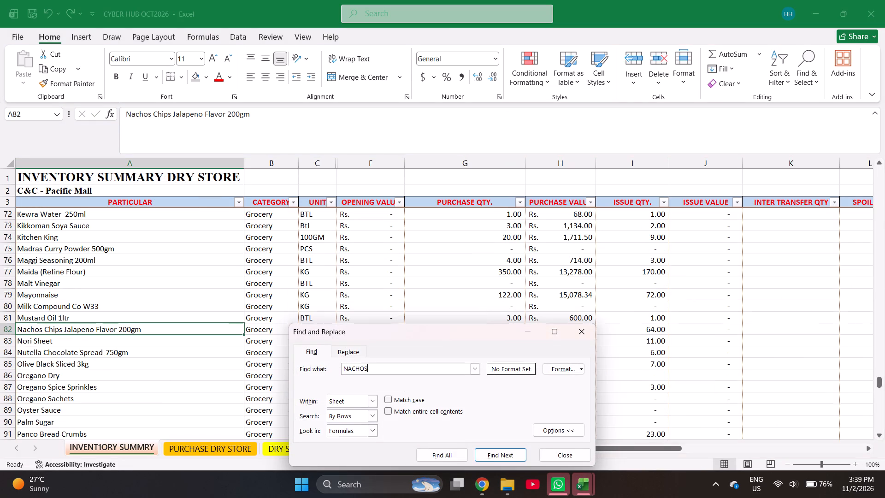
pyautogui.press('Escape')
pyautogui.hotkey('ctrl', 'c')
pyautogui.hotkey('ctrl', 'pagedown')
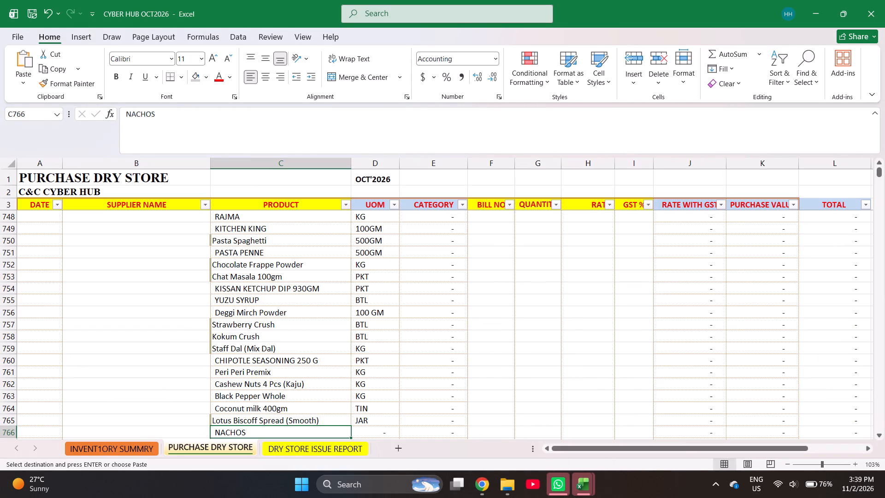
pyautogui.press('Return')
pyautogui.press('Return')
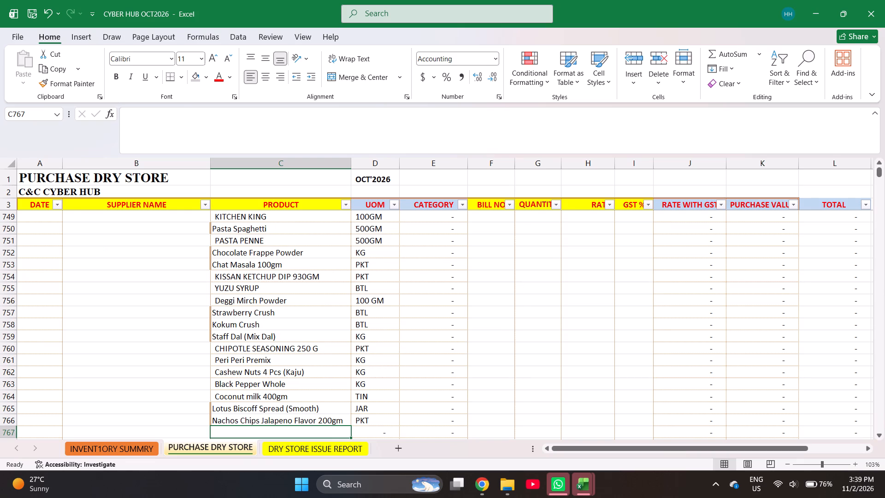
# Enter the products URAD DAL and DHANIYA POWDER in rows 767 and 768.
pyautogui.write('URAD DAL')
pyautogui.press('Return')
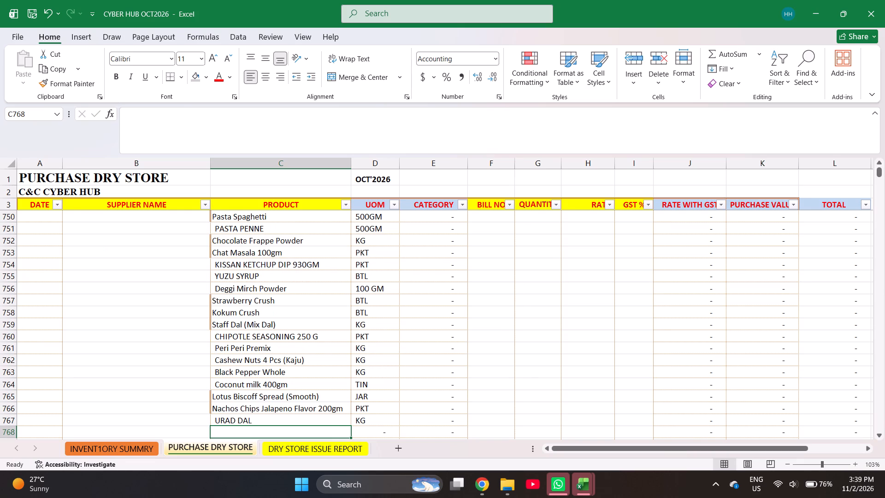
pyautogui.write('DHANIYA POWDER')
pyautogui.press('Return')
# Correct the product name in row 746 to SUGAR.
pyautogui.press('Left')
pyautogui.hotkey('ctrl', 'Up')
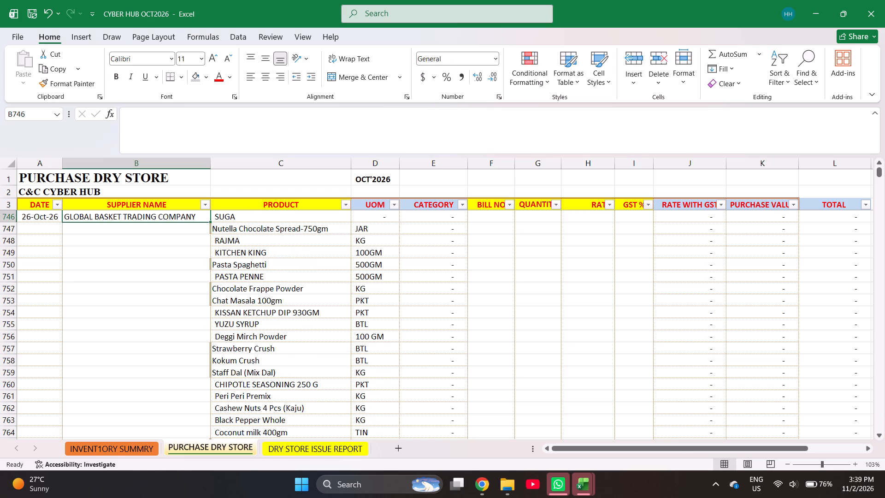
pyautogui.press('Right')
pyautogui.write('SUGAR')
pyautogui.press('Down')
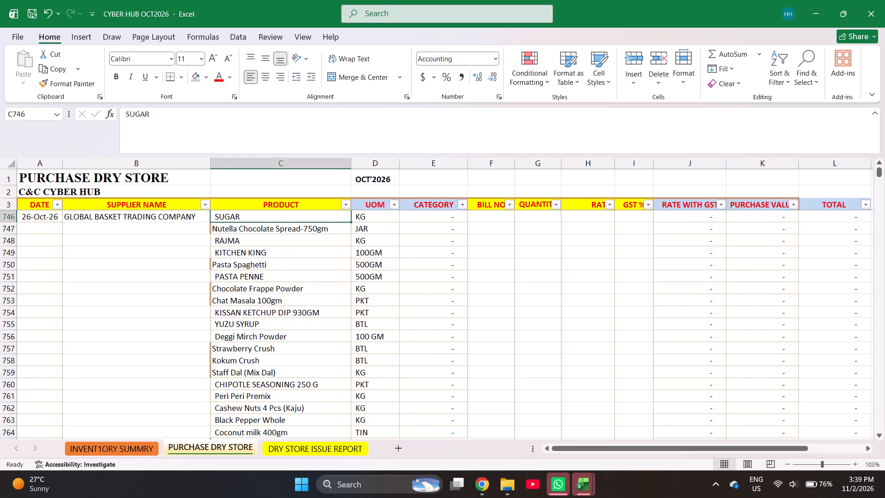
# Check the number and order of the bill's entered products, from SUGAR in row 746 down to DHANIYA POWDER in row 768.
pyautogui.press('Up')
pyautogui.hotkey('ctrl', 'shift', 'Down')
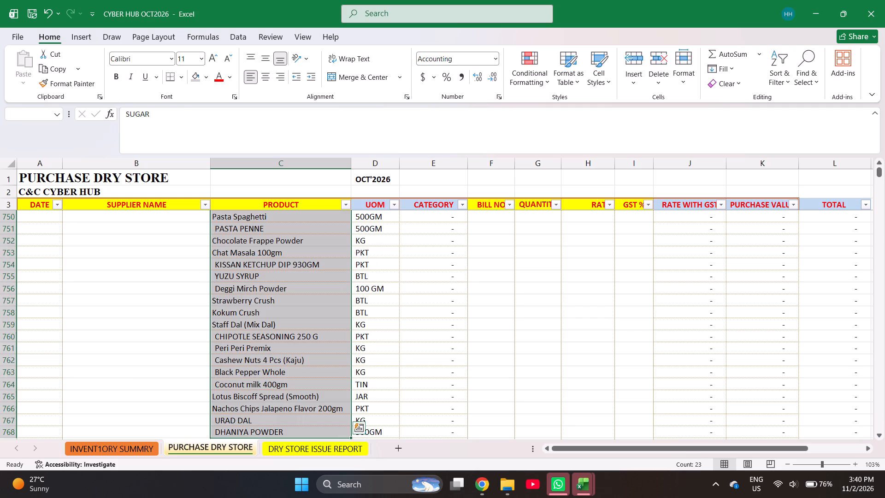
pyautogui.scroll(1, 512, 207)
pyautogui.scroll(1, 338, 365)
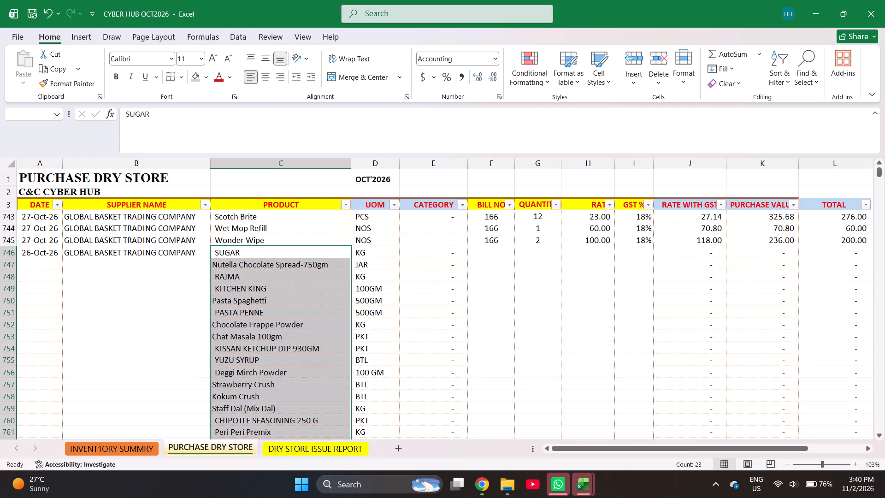
pyautogui.click(324, 257)
pyautogui.hotkey('shift', 'Down')
pyautogui.hotkey('shift', 'Down')
pyautogui.hotkey('shift', 'Down')
pyautogui.hotkey('shift', 'Down')
pyautogui.hotkey('shift', 'Down')
pyautogui.hotkey('shift', 'Down')
pyautogui.hotkey('shift', 'Down')
pyautogui.hotkey('shift', 'Down')
pyautogui.hotkey('shift', 'Down')
pyautogui.hotkey('shift', 'Down')
pyautogui.hotkey('shift', 'Down')
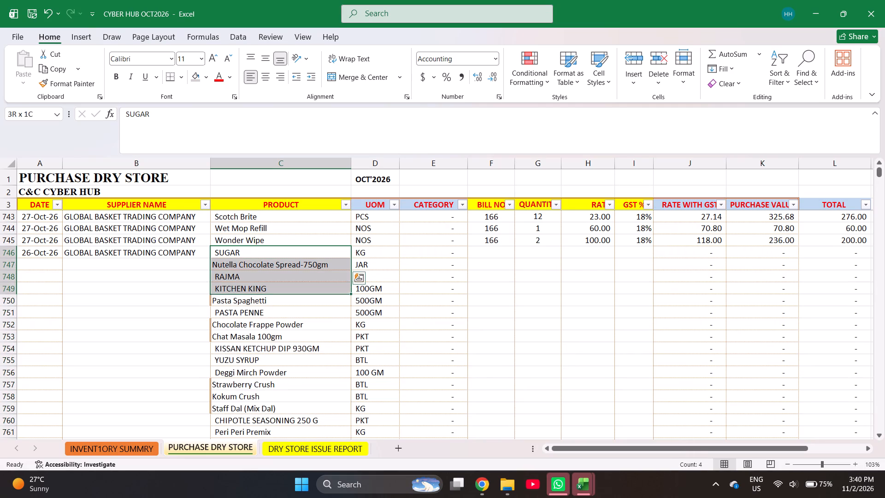
pyautogui.hotkey('shift', 'Up')
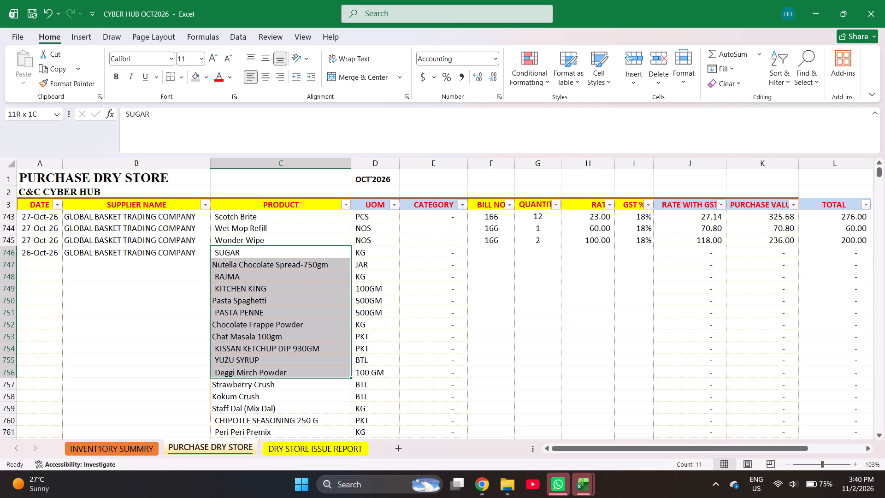
pyautogui.hotkey('shift', 'Up')
pyautogui.hotkey('shift', 'Up')
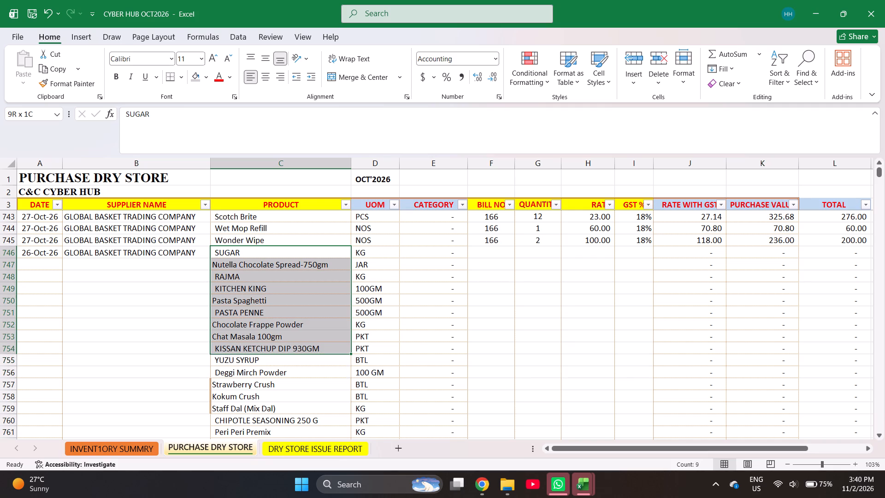
pyautogui.hotkey('shift', 'Up')
pyautogui.hotkey('shift', 'Up')
pyautogui.hotkey('shift', 'Up')
pyautogui.hotkey('shift', 'Up')
pyautogui.hotkey('shift', 'Down')
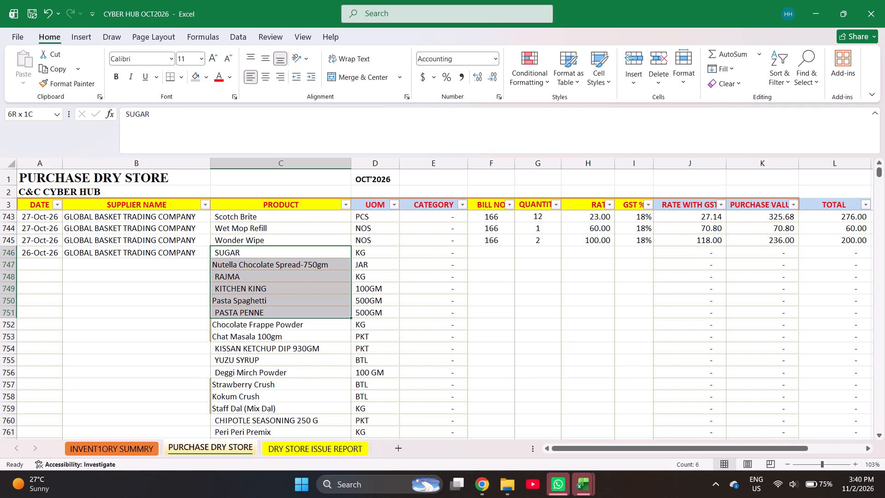
pyautogui.press('Up')
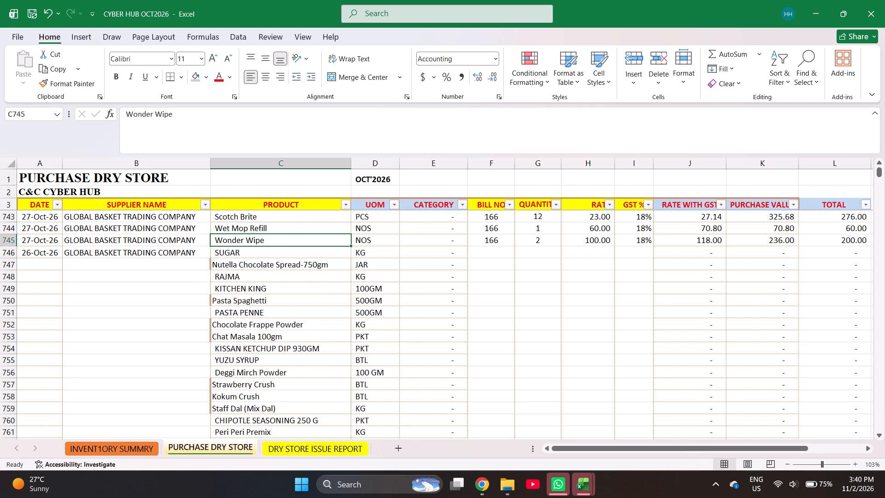
# Move the product names from RAJMA in row 748 through DHANIYA POWDER down one row, making room in row 748.
pyautogui.press('Down')
pyautogui.press('Down')
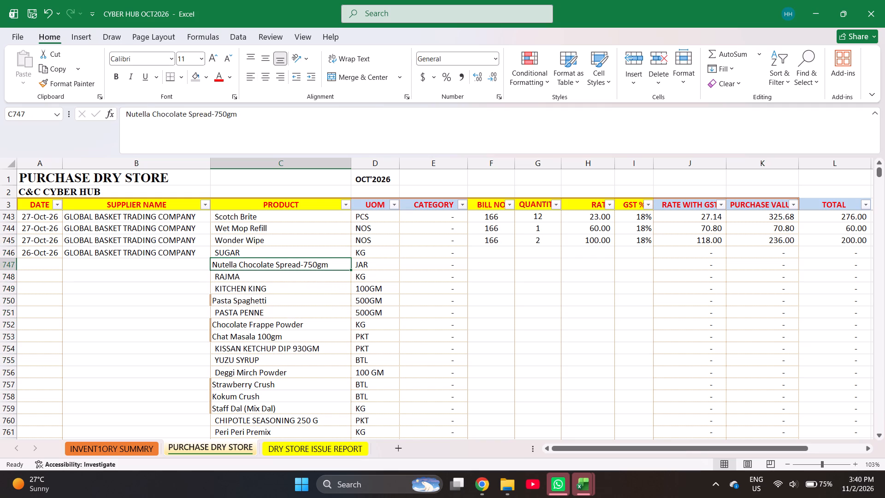
pyautogui.press('Down')
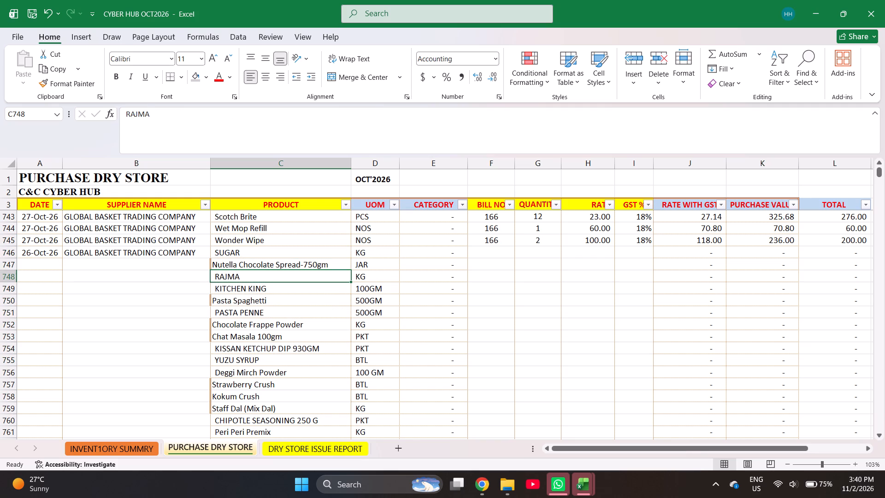
pyautogui.hotkey('ctrl', 'shift', 'Down')
pyautogui.hotkey('ctrl', 'c')
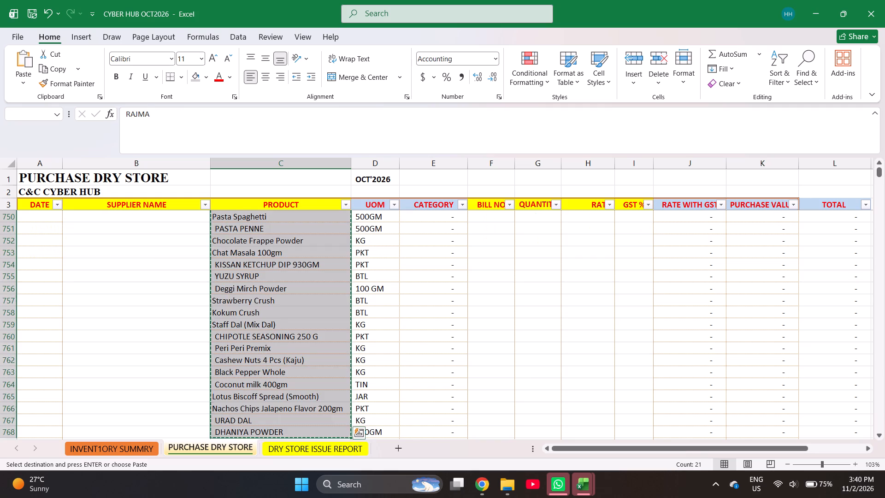
pyautogui.press('Down')
pyautogui.press('Return')
pyautogui.press('Up')
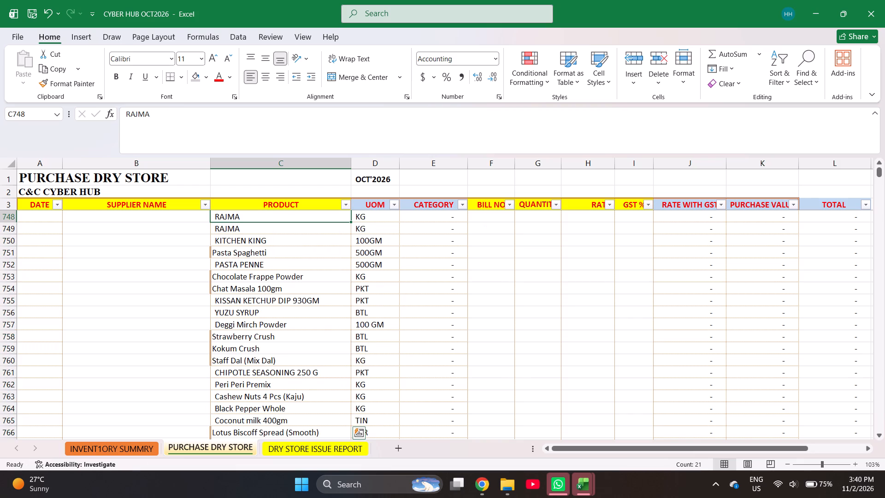
# Find "ref" in the inventory summary and copy Refined oil 15 kg into the product cell of row 748.
pyautogui.press('Up')
pyautogui.hotkey('ctrl', 'pageup')
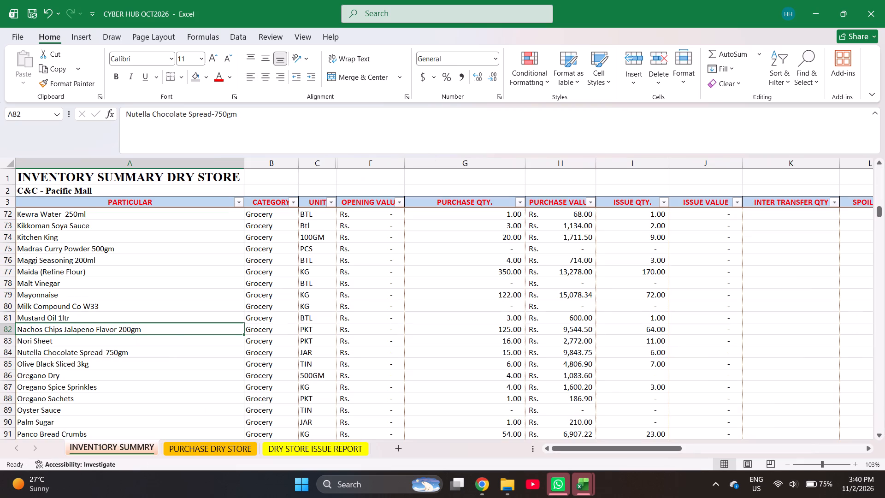
pyautogui.hotkey('ctrl', 'f')
pyautogui.write('ref')
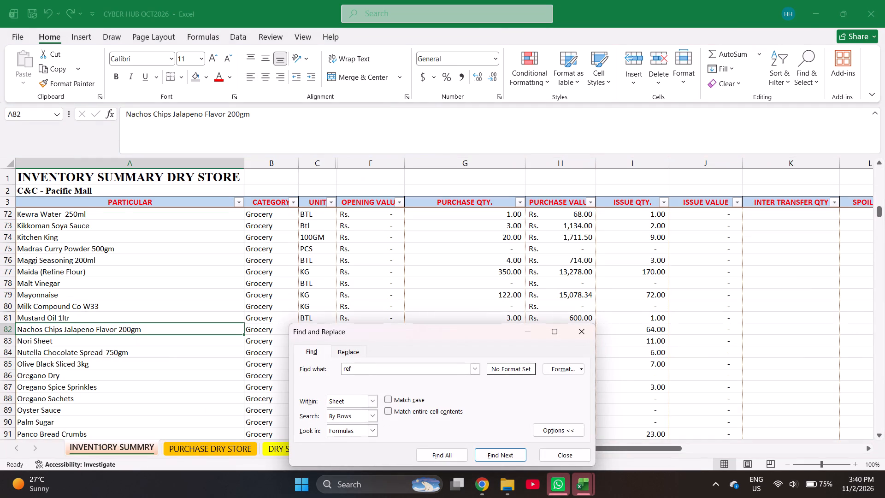
pyautogui.press('Return')
pyautogui.press('Return')
pyautogui.press('Return')
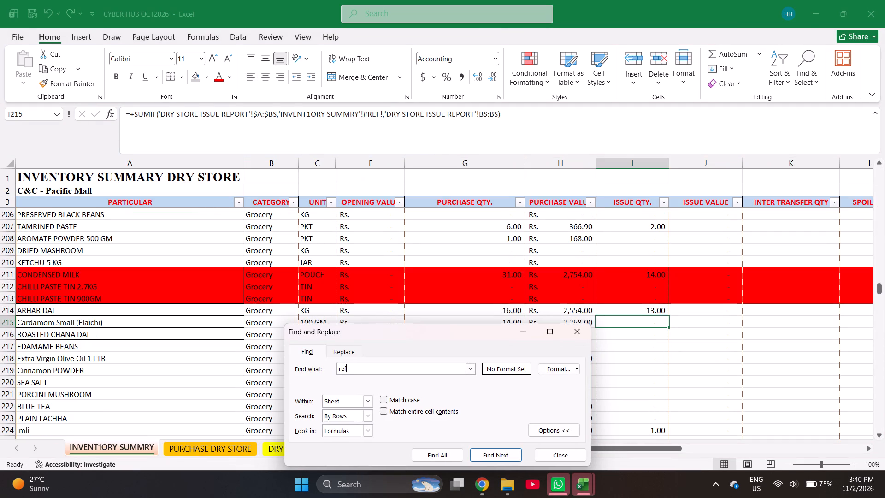
pyautogui.press('Return')
pyautogui.press('Escape')
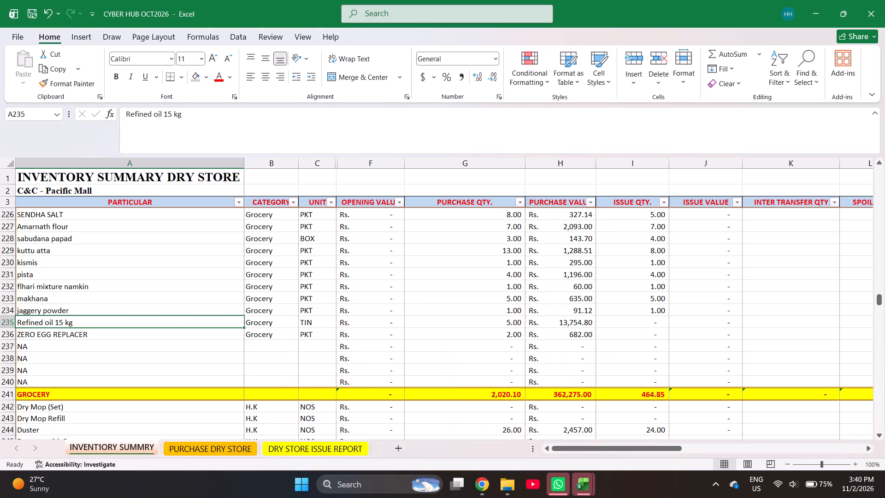
pyautogui.hotkey('ctrl', 'c')
pyautogui.hotkey('ctrl', 'pagedown')
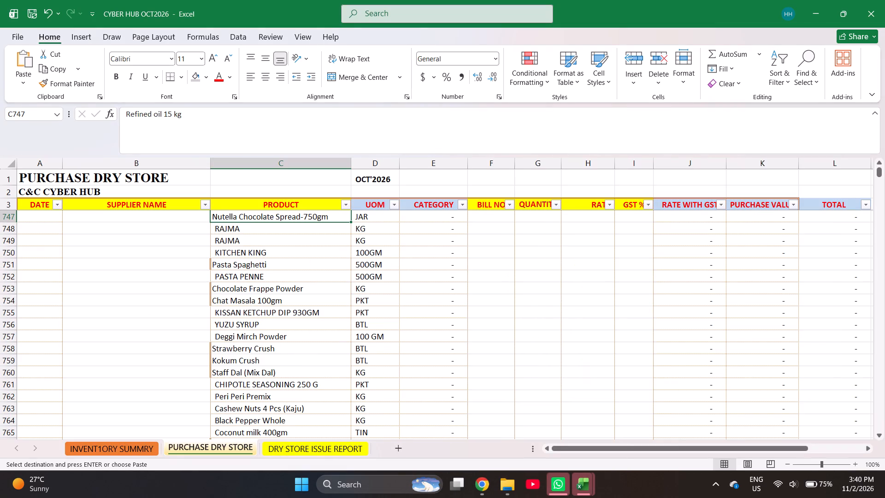
pyautogui.press('Down')
pyautogui.press('Return')
# Go to the empty bill number cell of the SUGAR entry in row 746 to fill in the bill number.
pyautogui.press('Right')
pyautogui.press('Right')
pyautogui.press('Right')
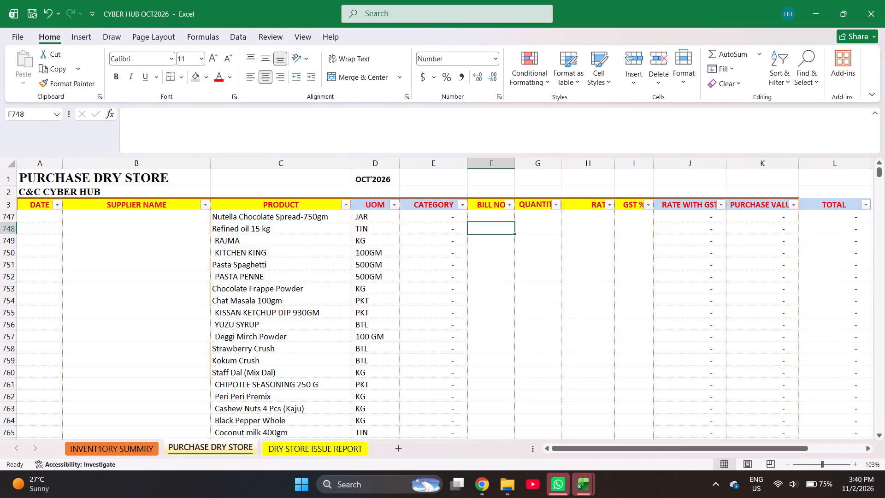
pyautogui.press('Up')
pyautogui.press('Up')
pyautogui.press('Up')
pyautogui.hotkey('ctrl', 'Up')
pyautogui.press('Down')
pyautogui.press('Down')
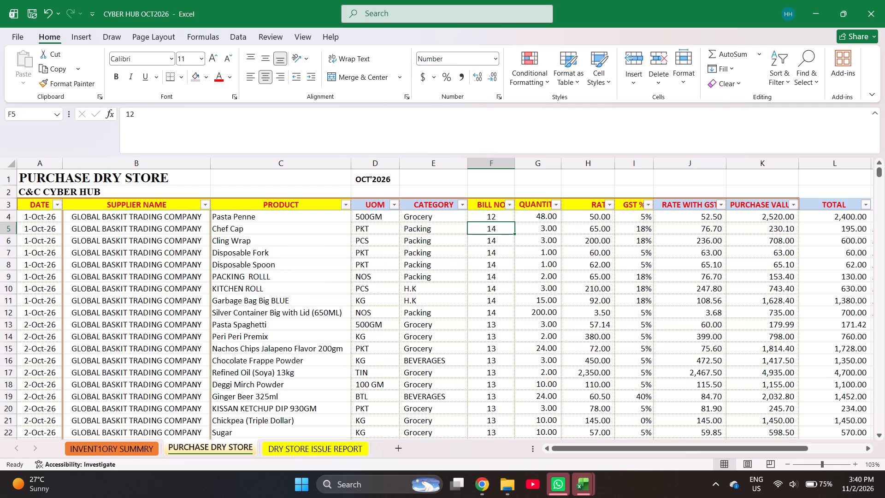
pyautogui.hotkey('ctrl', 'Down')
pyautogui.press('Down')
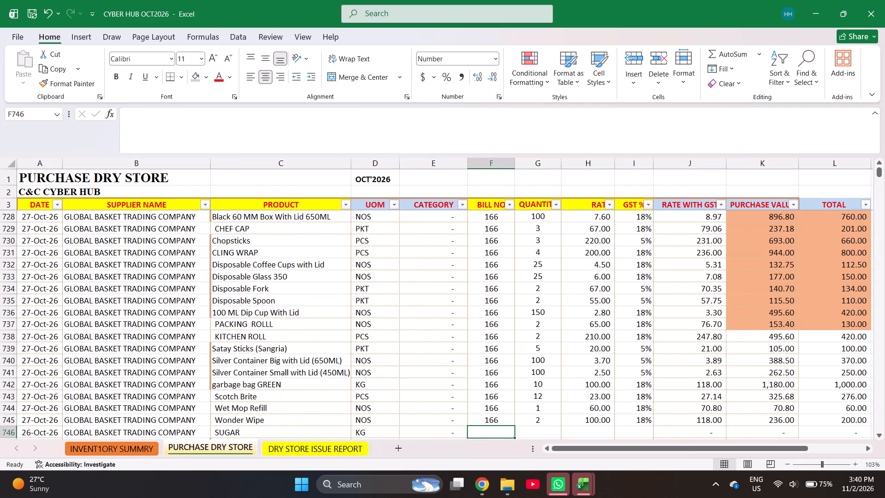